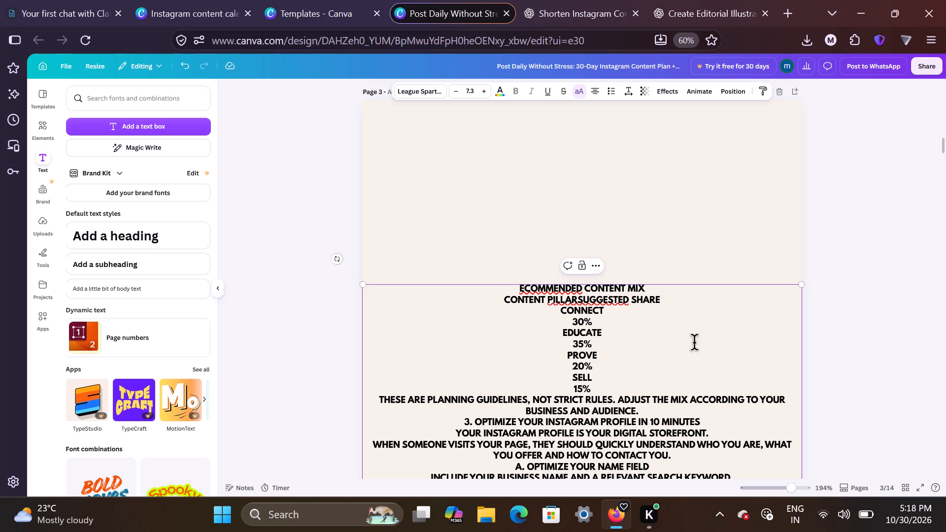
Scale the pasted text box on page 3 down to font size 5 and make it about three-quarters of the page wide.
scroll(694, 342, down, 9)
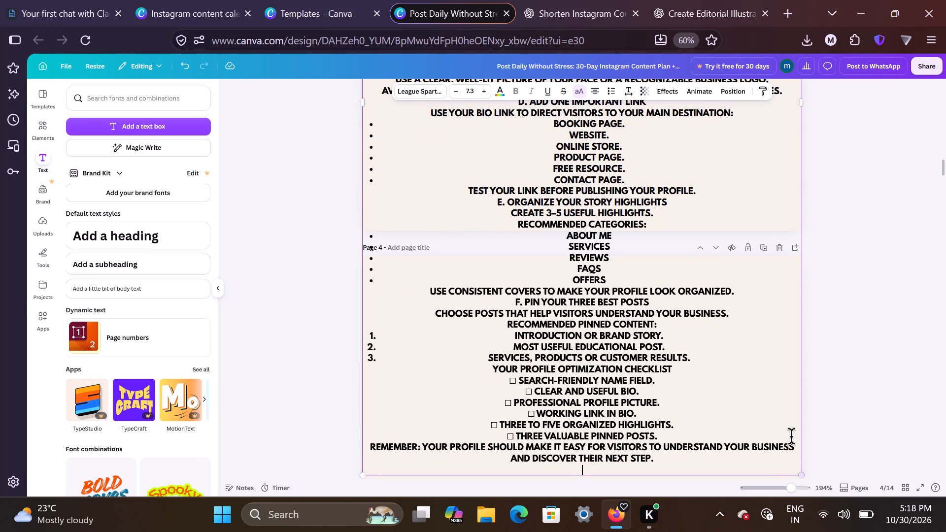
drag(803, 473, 715, 243)
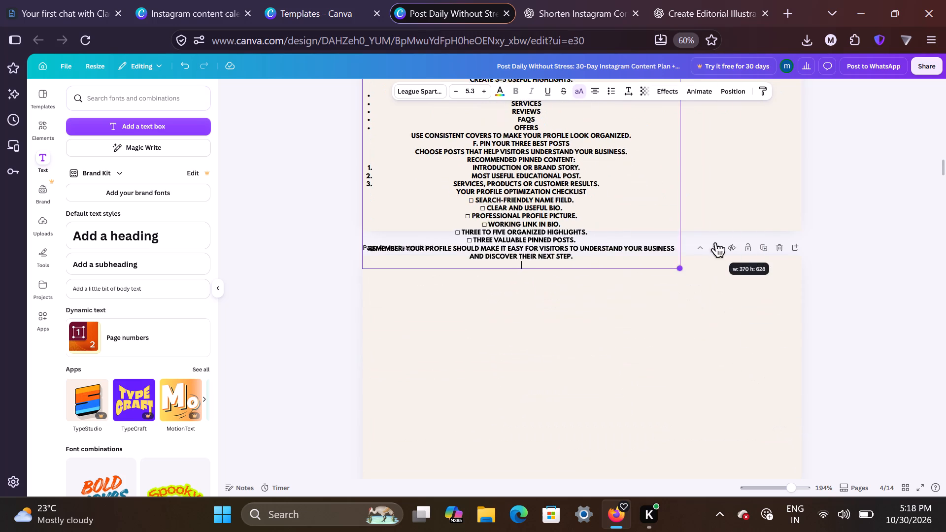
drag(715, 243, 711, 216)
scroll(711, 216, up, 2)
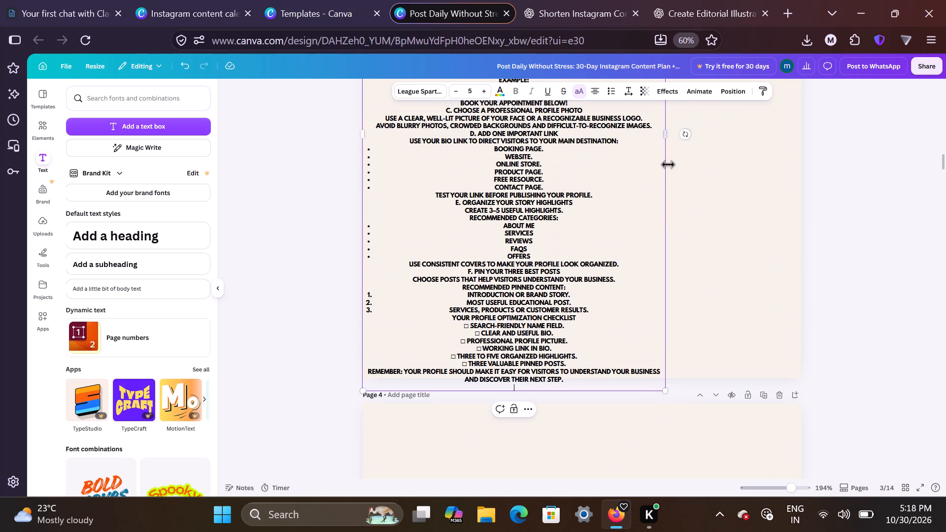
drag(668, 140, 813, 148)
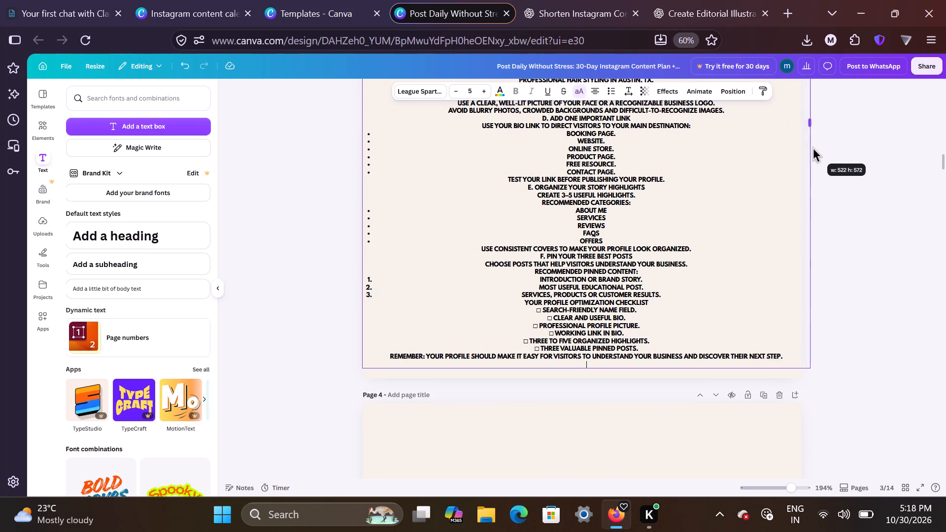
drag(813, 148, 695, 173)
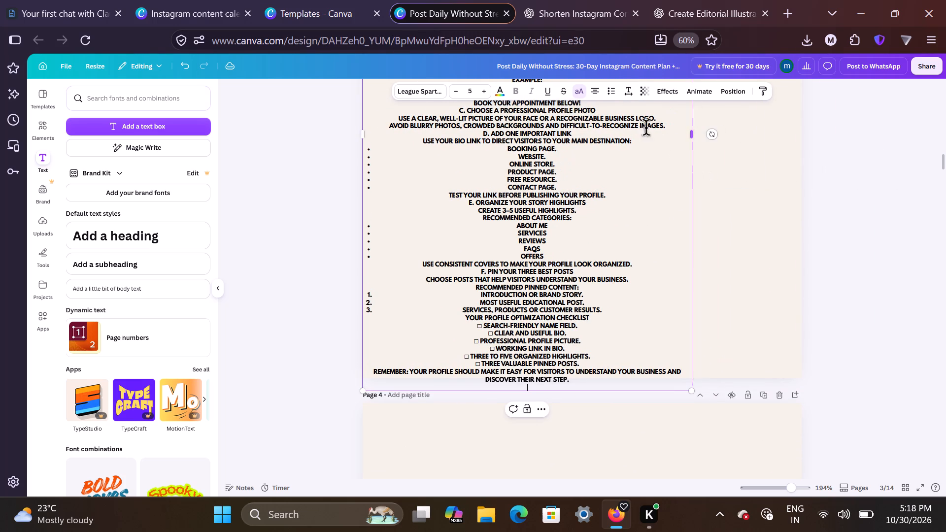
Try to apply justified alignment and a numbered list to the pasted text.
click(593, 89)
click(593, 89)
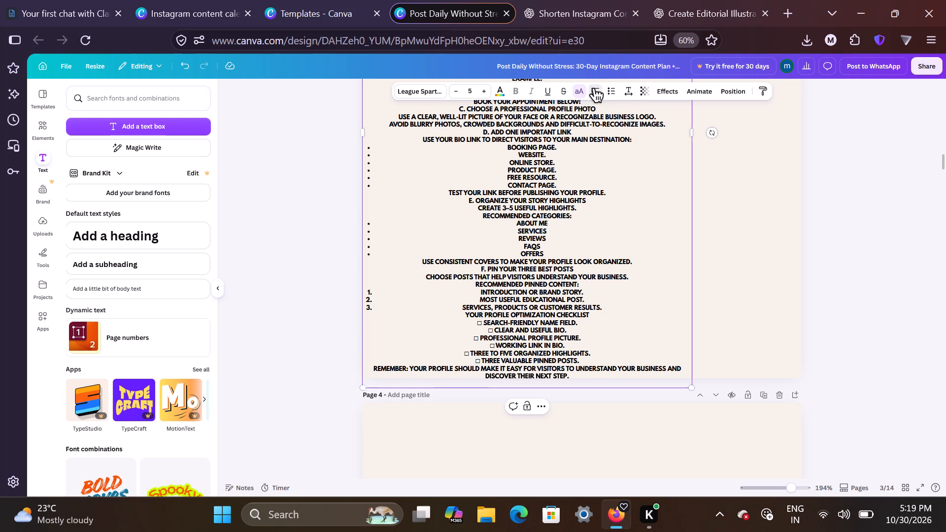
click(608, 89)
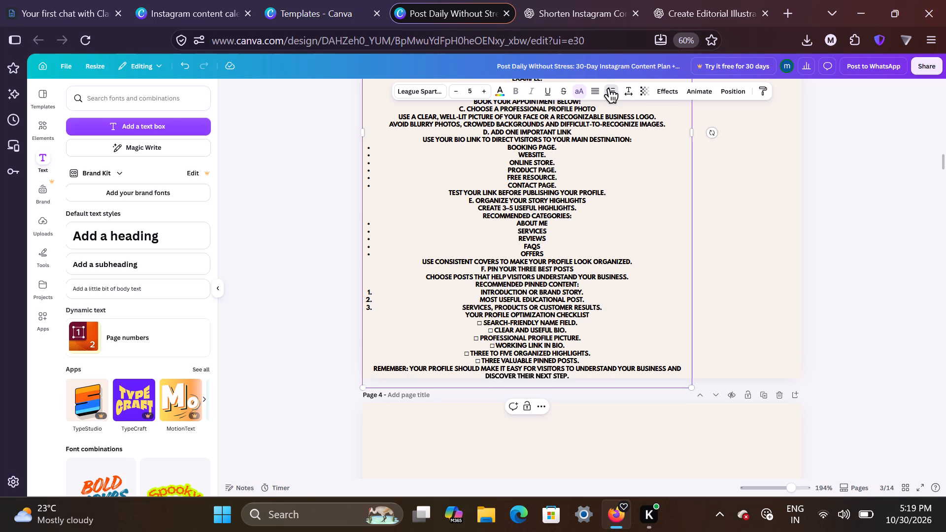
click(608, 89)
click(590, 95)
Format the lines from "Content Pillar" through "Maria | Austin Hair Stylist" as a bulleted list.
scroll(587, 193, up, 3)
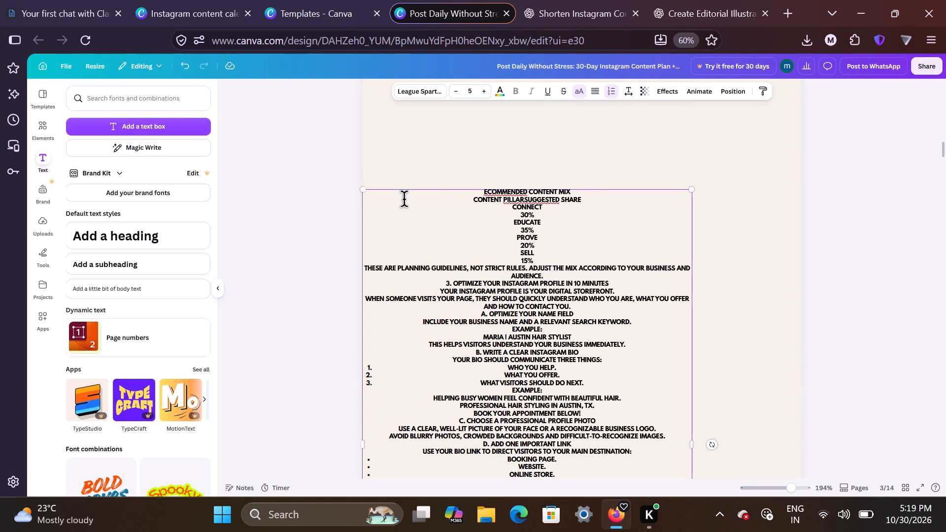
drag(404, 199, 600, 335)
click(605, 90)
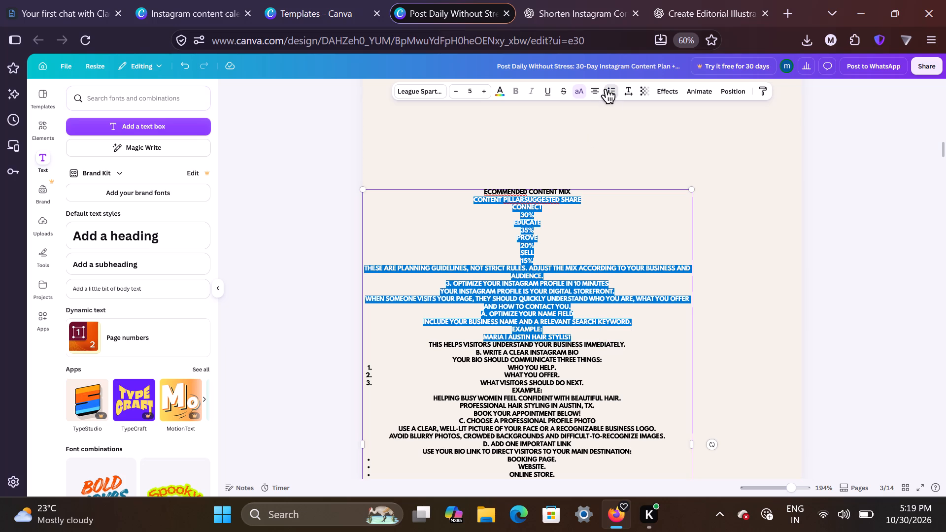
click(469, 197)
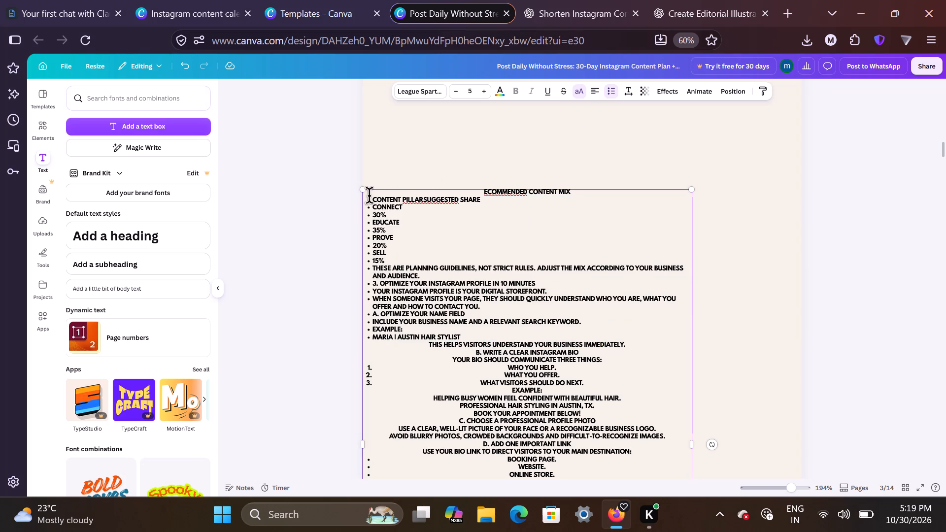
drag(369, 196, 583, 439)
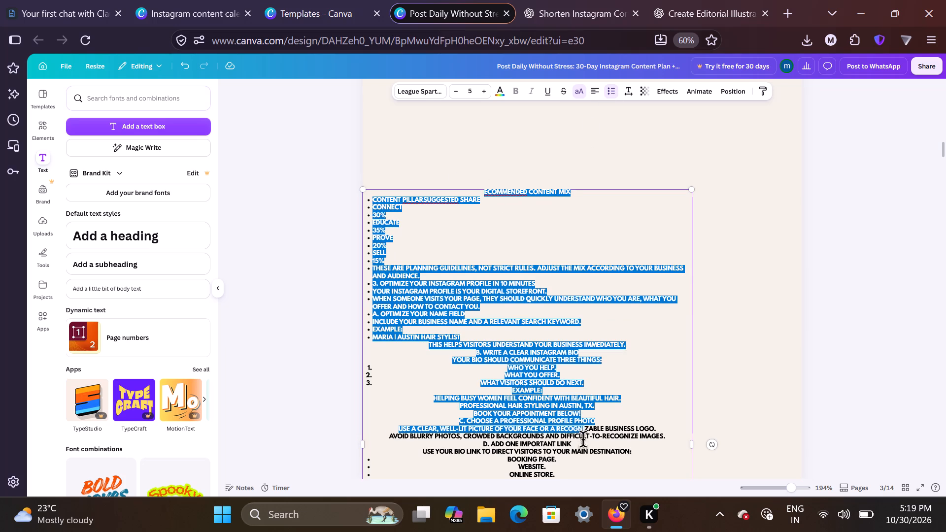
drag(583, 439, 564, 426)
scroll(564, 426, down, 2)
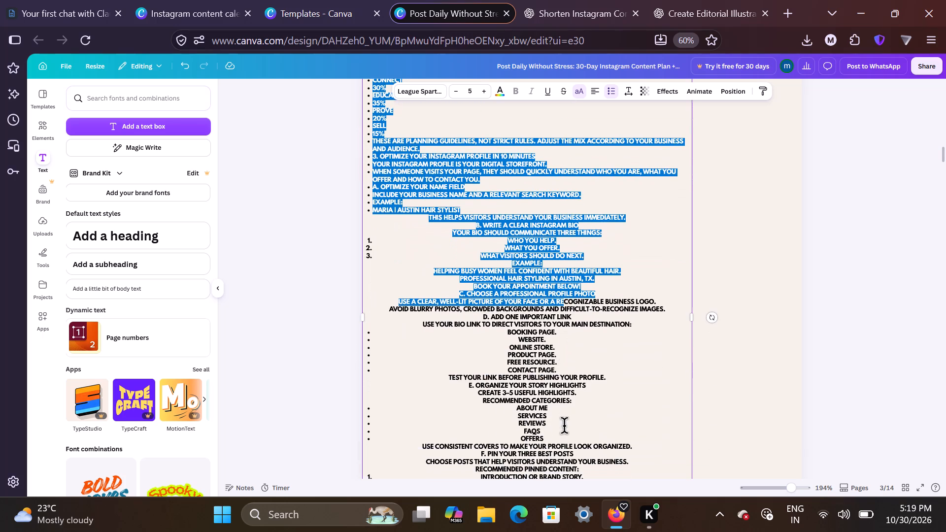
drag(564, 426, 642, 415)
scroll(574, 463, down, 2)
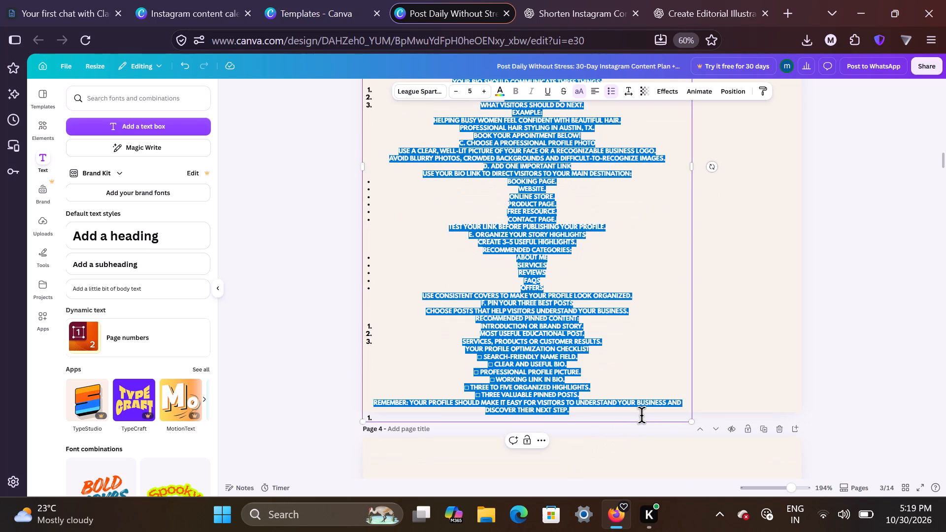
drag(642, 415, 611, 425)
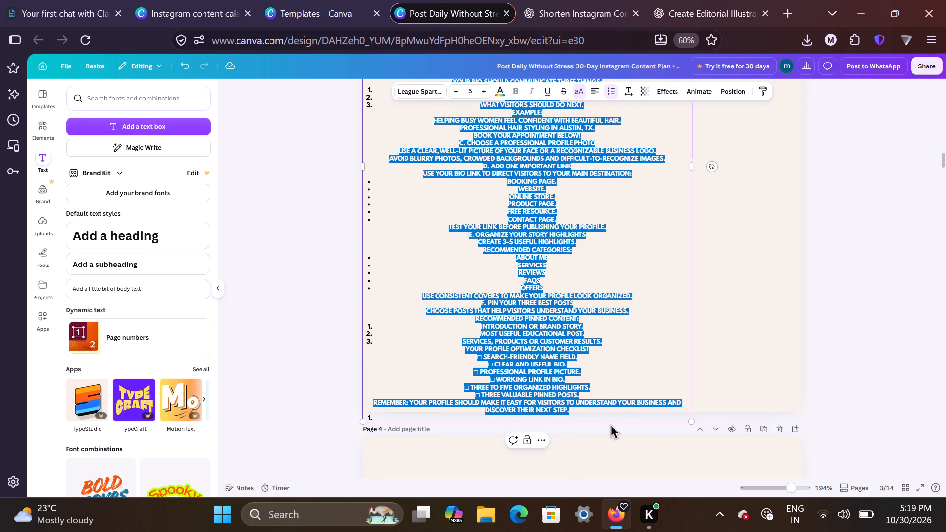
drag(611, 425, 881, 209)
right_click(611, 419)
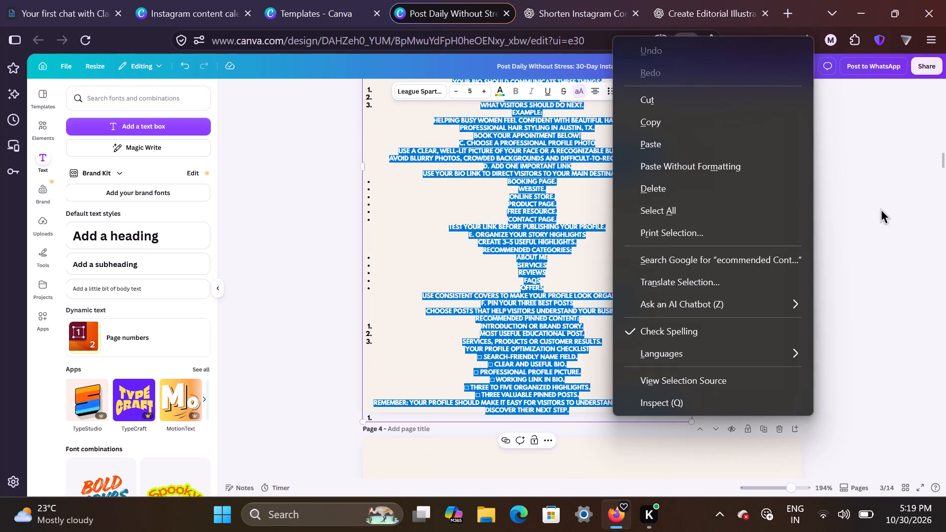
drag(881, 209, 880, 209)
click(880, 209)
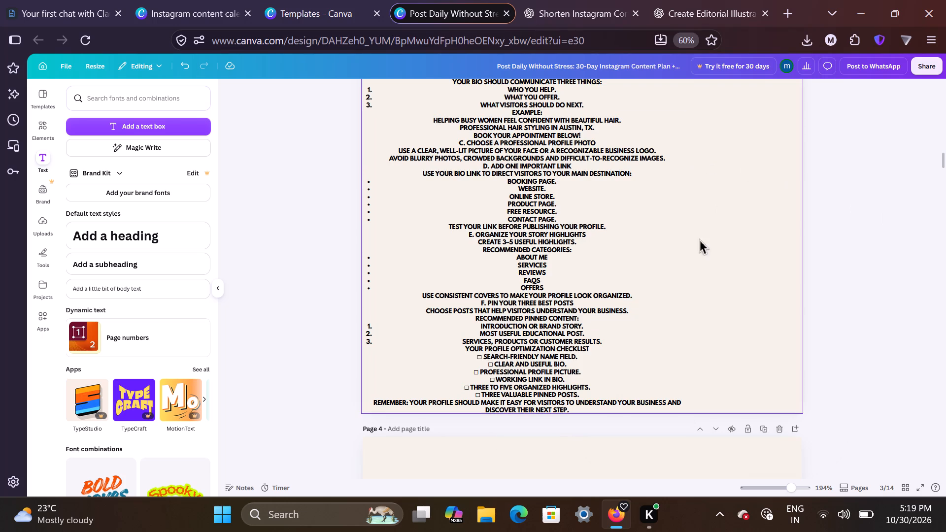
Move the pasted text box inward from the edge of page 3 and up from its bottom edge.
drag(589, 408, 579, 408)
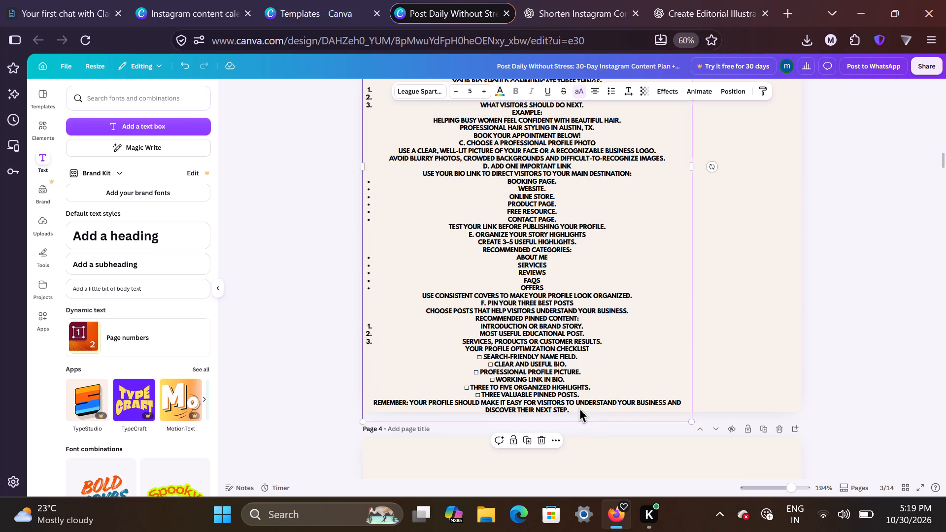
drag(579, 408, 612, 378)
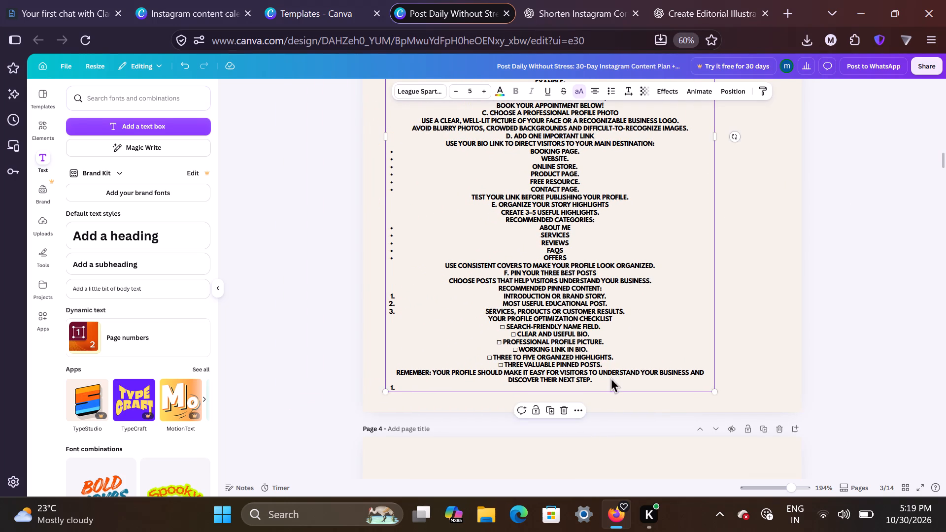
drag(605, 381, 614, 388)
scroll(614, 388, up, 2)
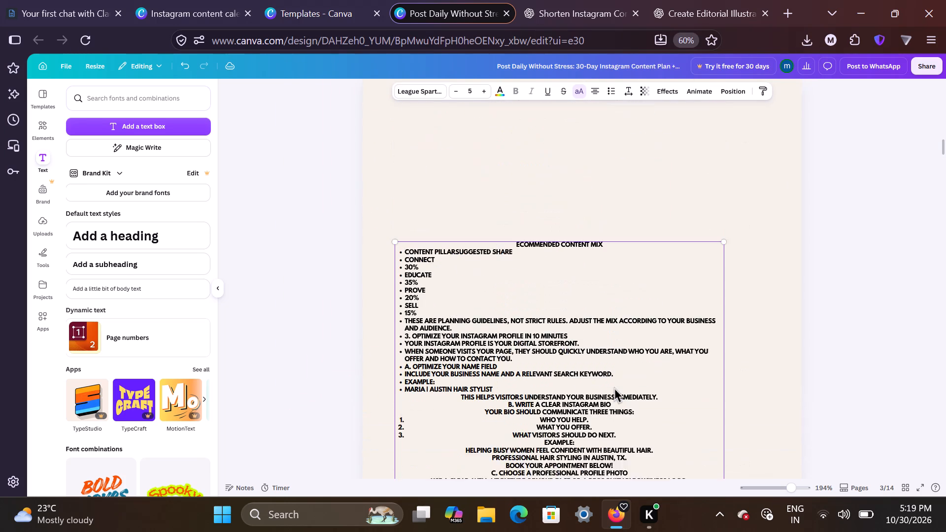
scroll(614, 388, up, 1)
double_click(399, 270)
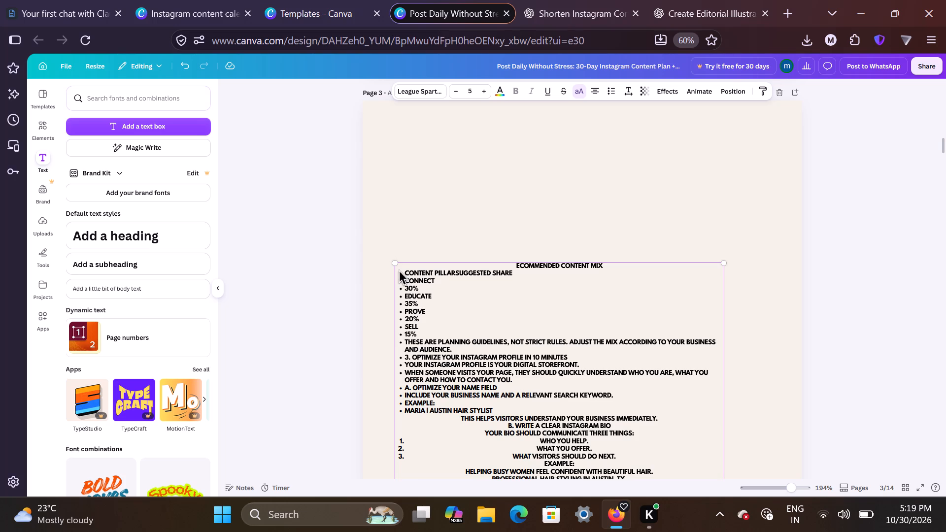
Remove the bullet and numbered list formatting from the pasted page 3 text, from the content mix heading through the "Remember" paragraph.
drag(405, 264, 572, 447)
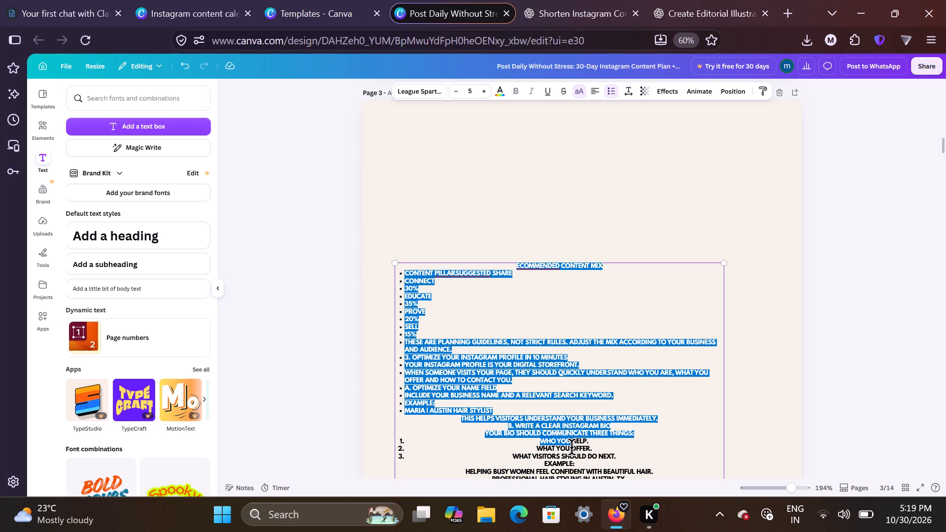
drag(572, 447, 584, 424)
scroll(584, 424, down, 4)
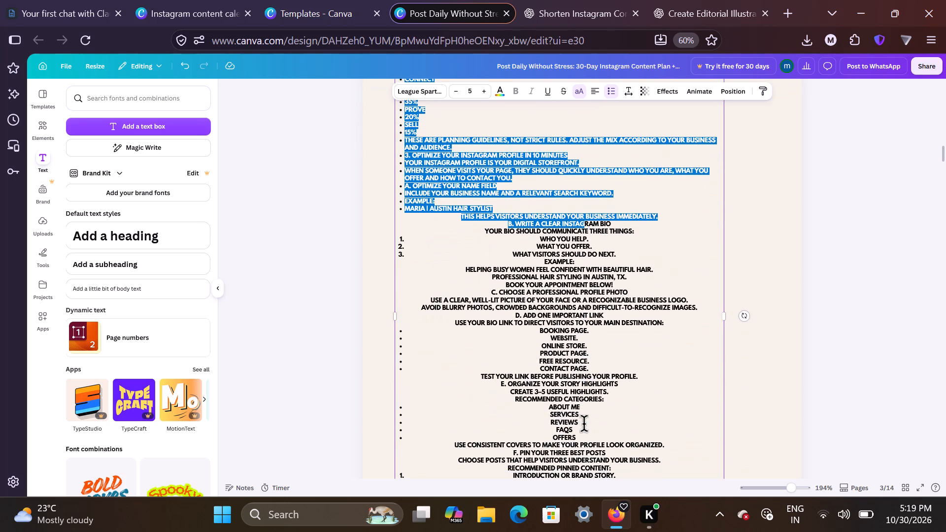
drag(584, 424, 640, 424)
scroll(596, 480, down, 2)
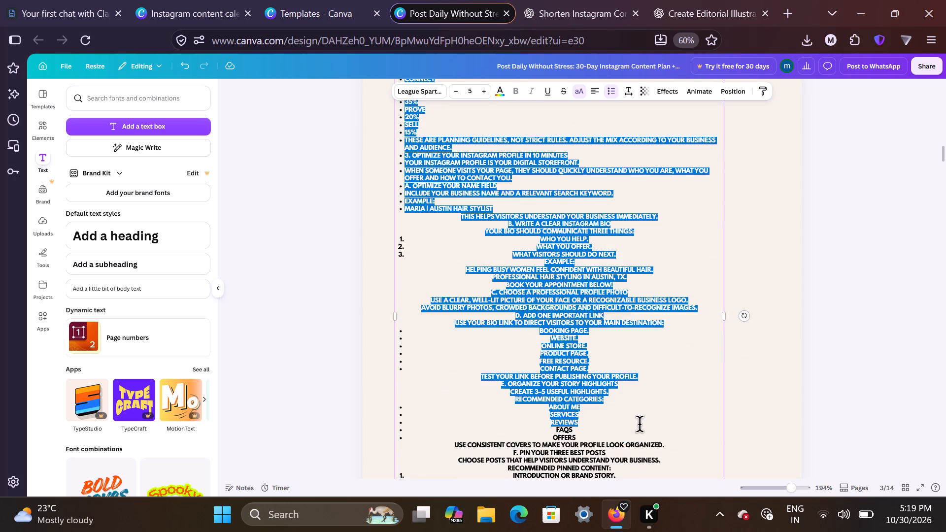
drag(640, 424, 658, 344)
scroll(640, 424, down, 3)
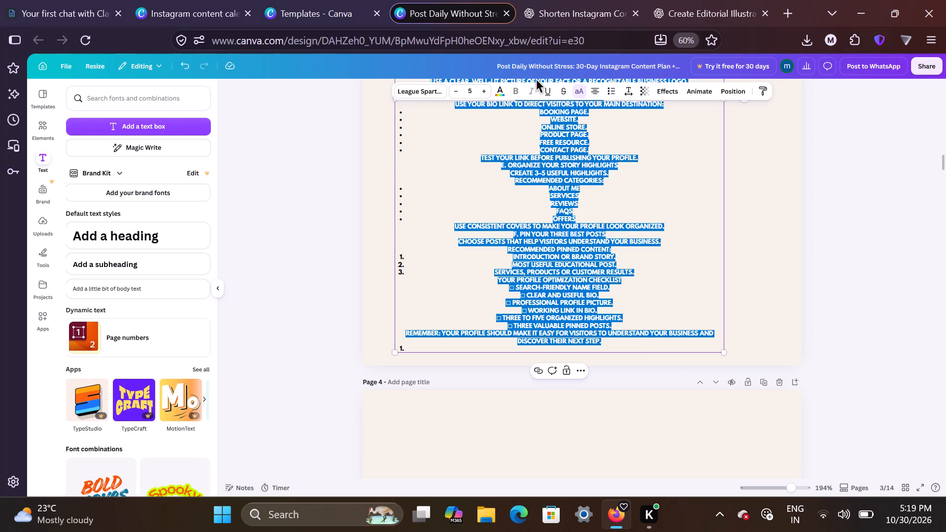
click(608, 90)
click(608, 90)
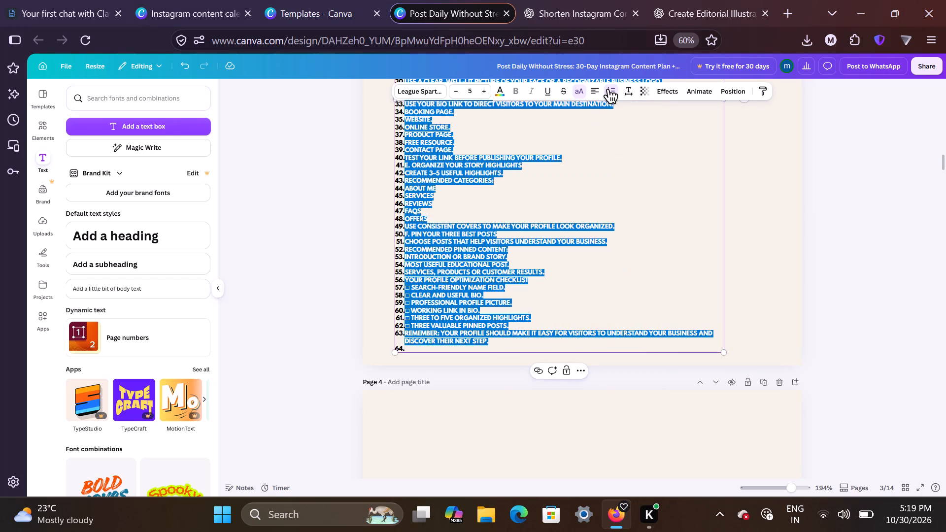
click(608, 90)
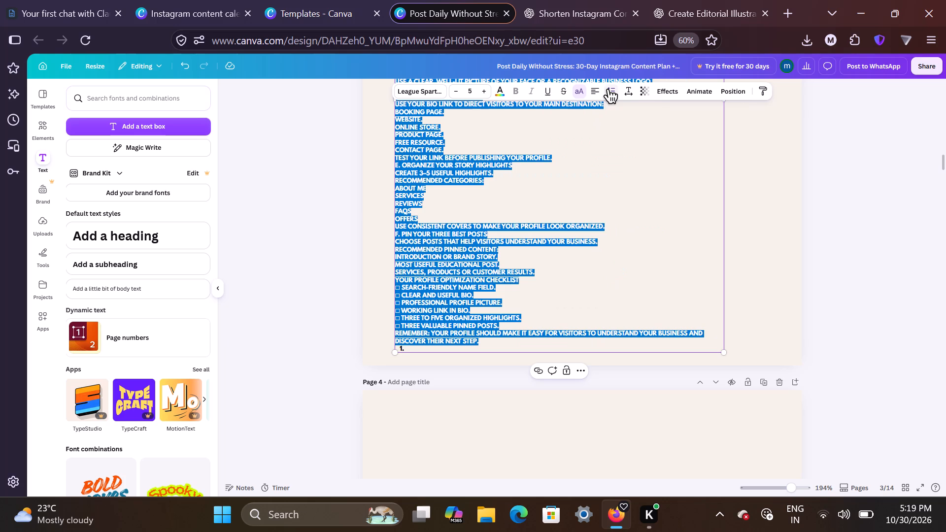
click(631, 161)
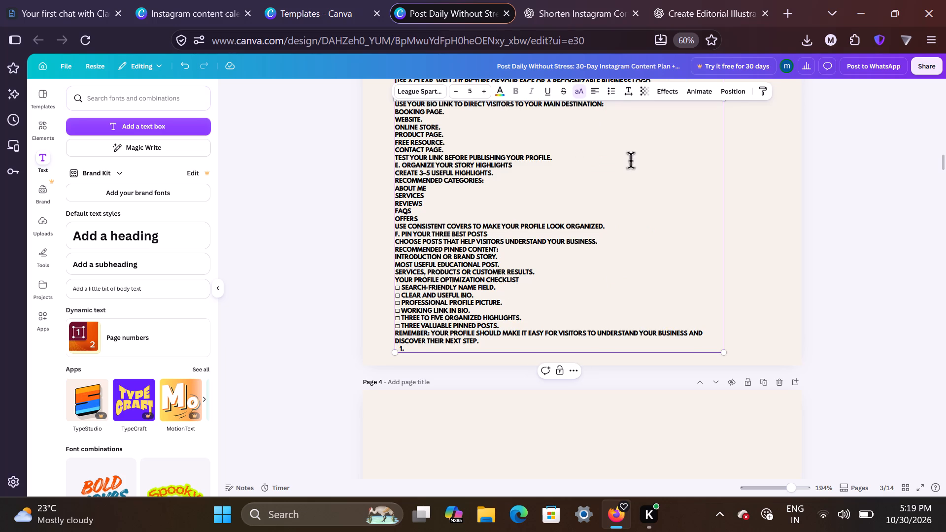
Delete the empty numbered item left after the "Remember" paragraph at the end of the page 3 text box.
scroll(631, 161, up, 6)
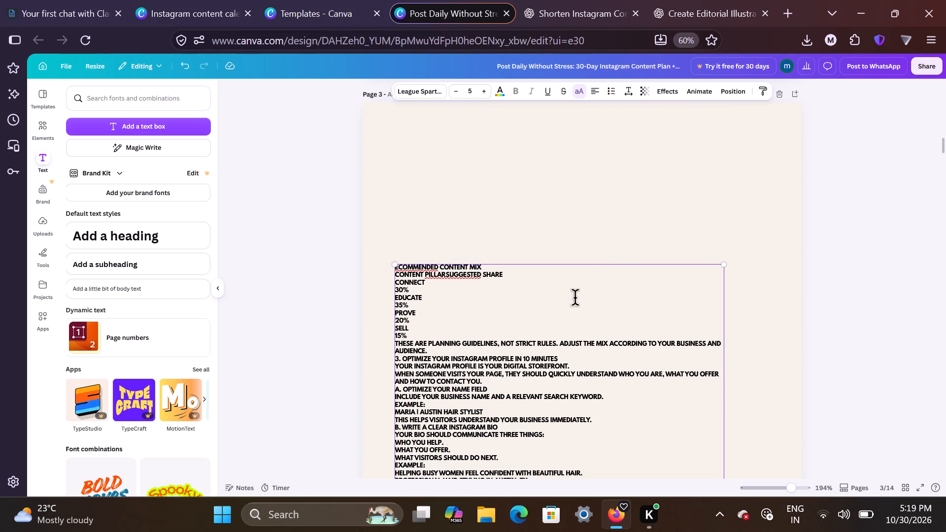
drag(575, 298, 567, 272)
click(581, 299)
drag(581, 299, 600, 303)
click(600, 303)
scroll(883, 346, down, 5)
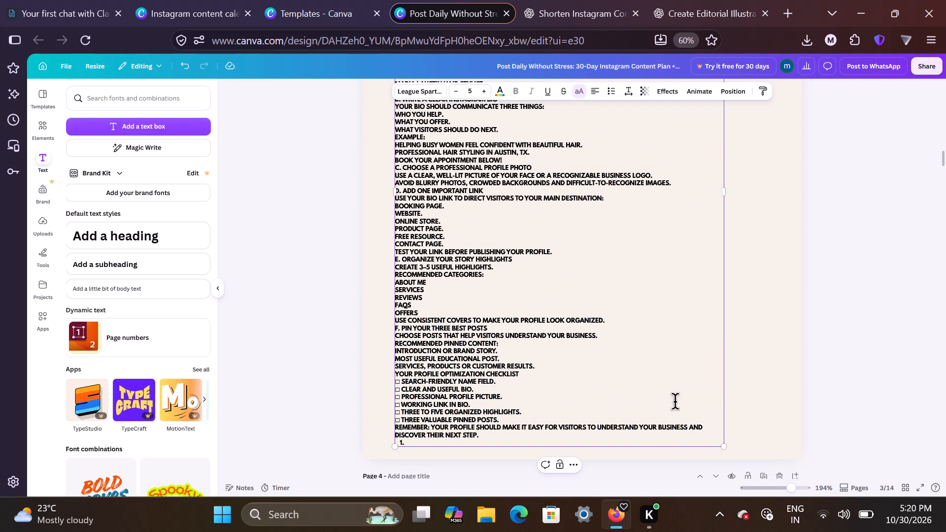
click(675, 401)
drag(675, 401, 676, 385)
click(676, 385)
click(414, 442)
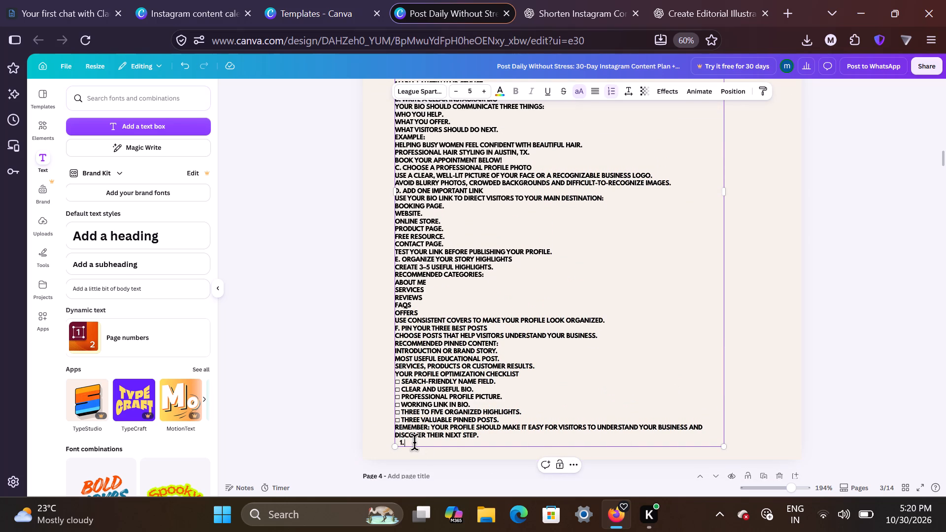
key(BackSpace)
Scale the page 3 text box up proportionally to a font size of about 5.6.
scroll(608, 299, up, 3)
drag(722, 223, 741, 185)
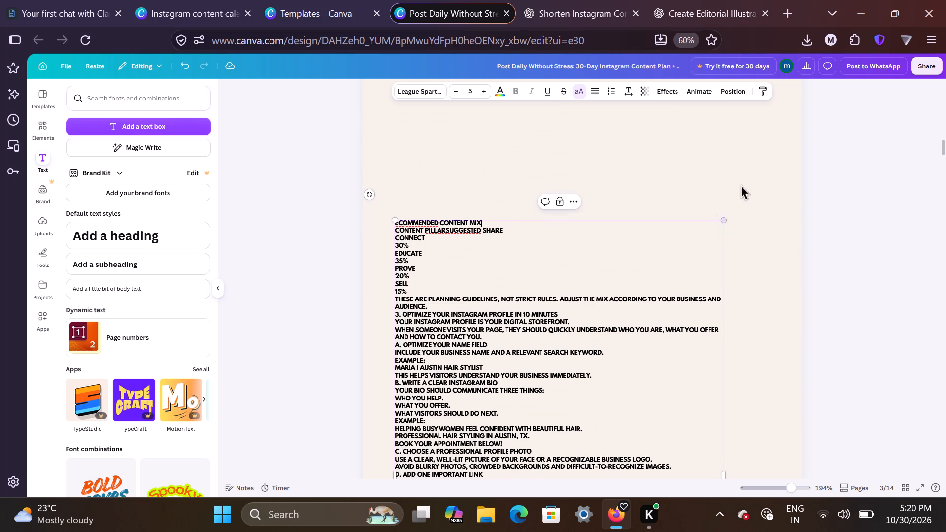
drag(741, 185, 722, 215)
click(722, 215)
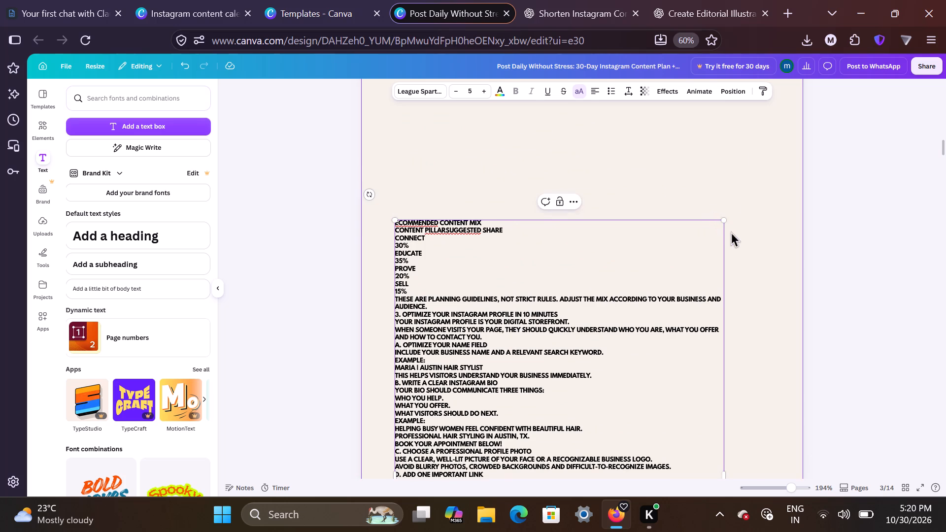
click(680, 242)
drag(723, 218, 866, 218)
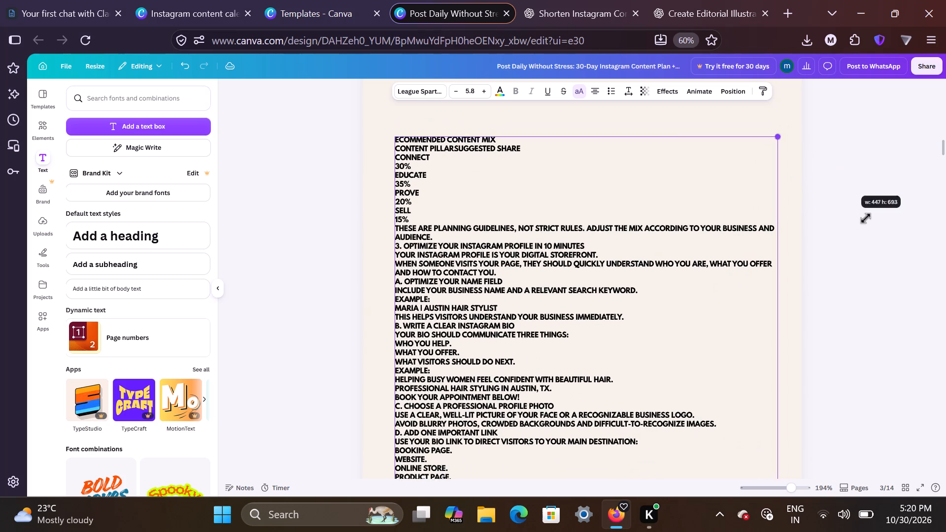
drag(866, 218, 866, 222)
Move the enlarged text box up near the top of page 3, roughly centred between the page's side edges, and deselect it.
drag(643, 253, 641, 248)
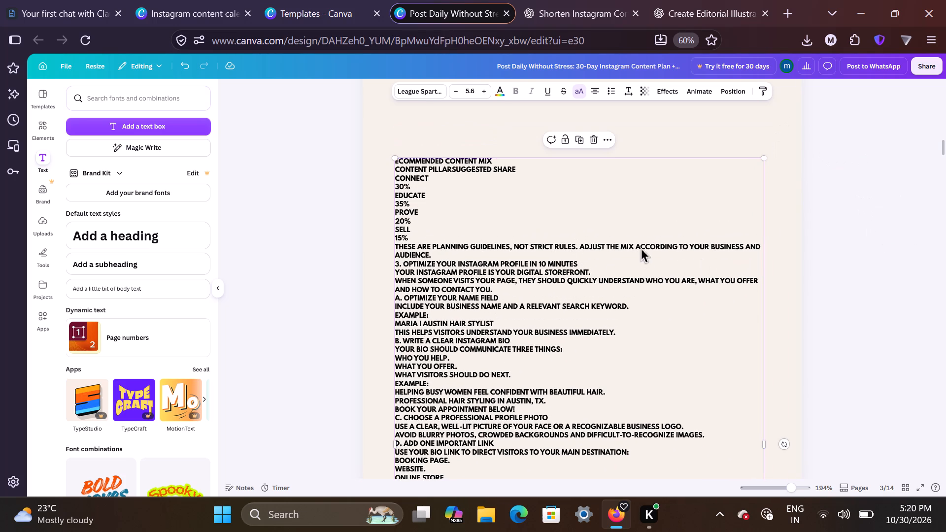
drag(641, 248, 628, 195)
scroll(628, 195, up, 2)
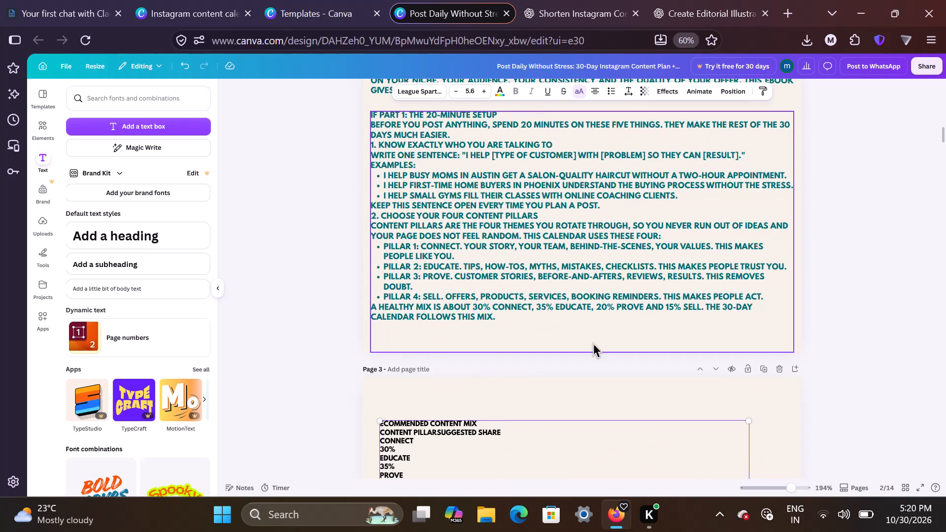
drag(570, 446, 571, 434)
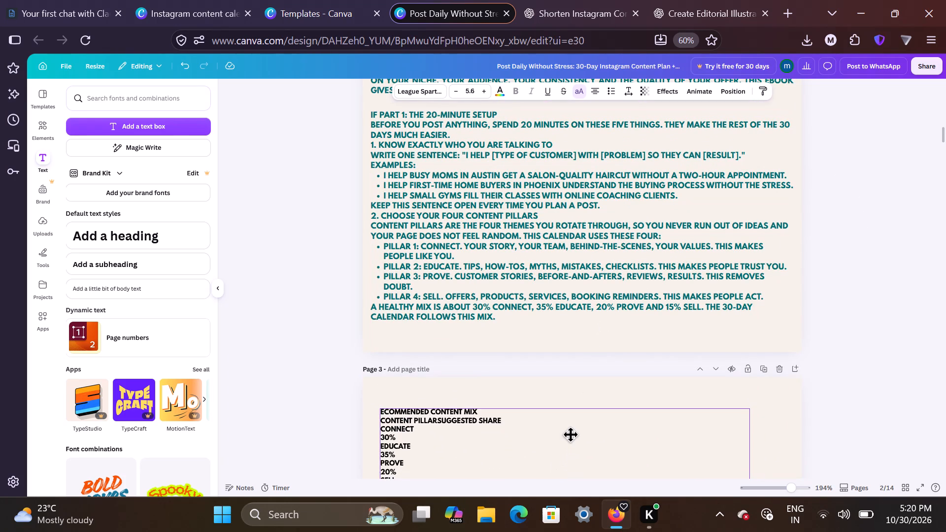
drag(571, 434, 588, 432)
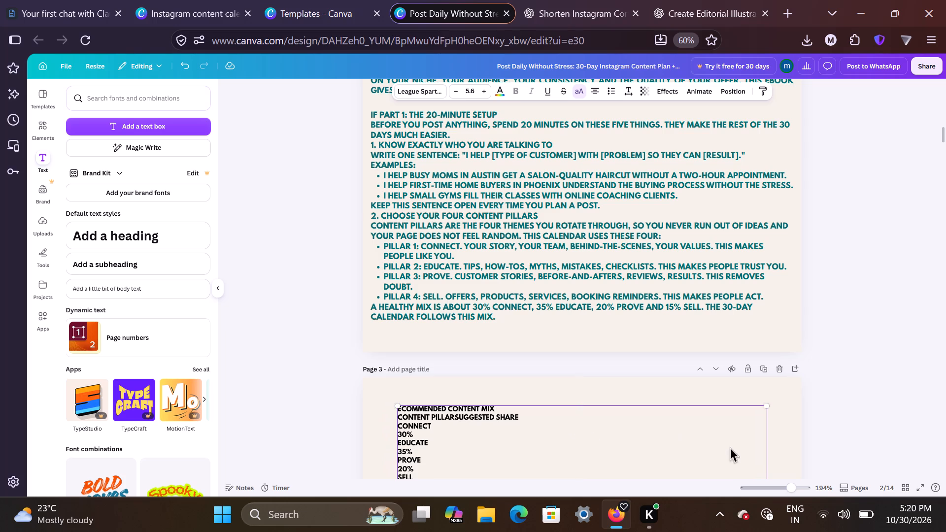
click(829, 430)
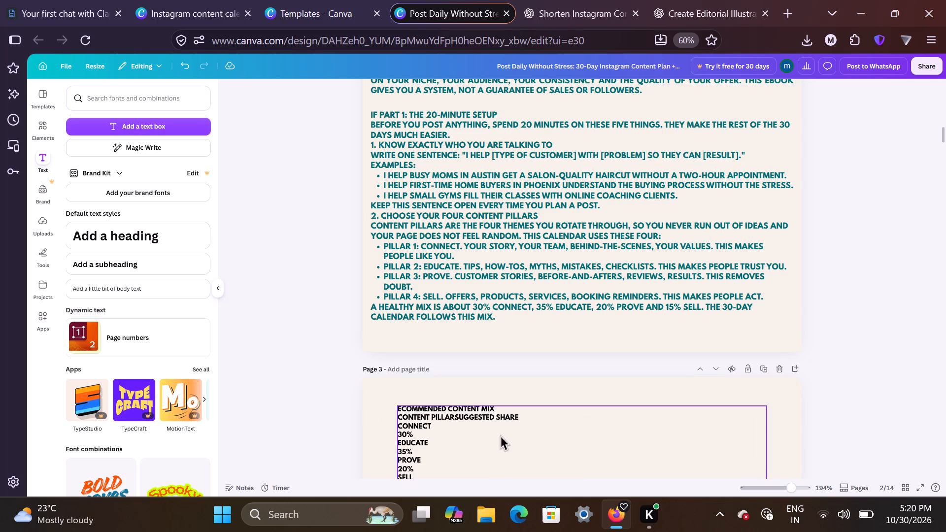
Examine the text and its placement on page 3 in comparison with page 2.
scroll(419, 431, right, 1)
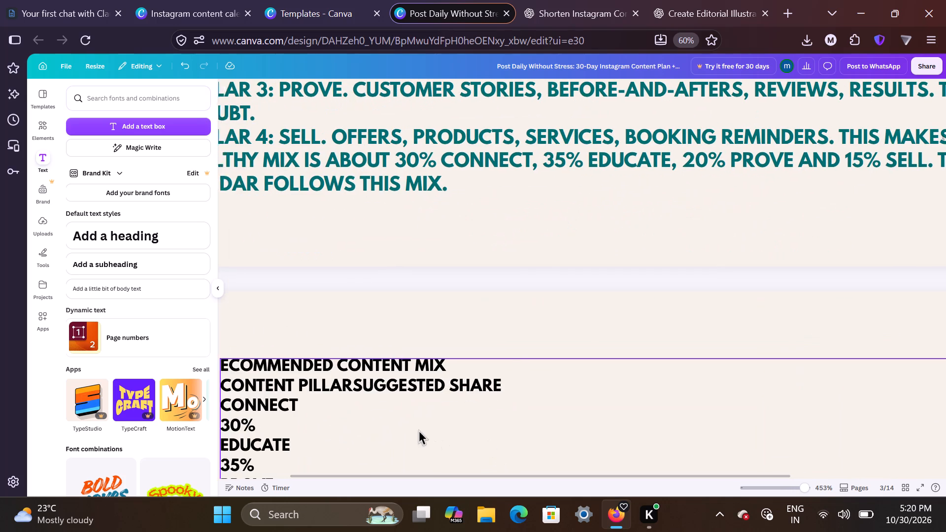
scroll(419, 431, right, 1)
click(288, 364)
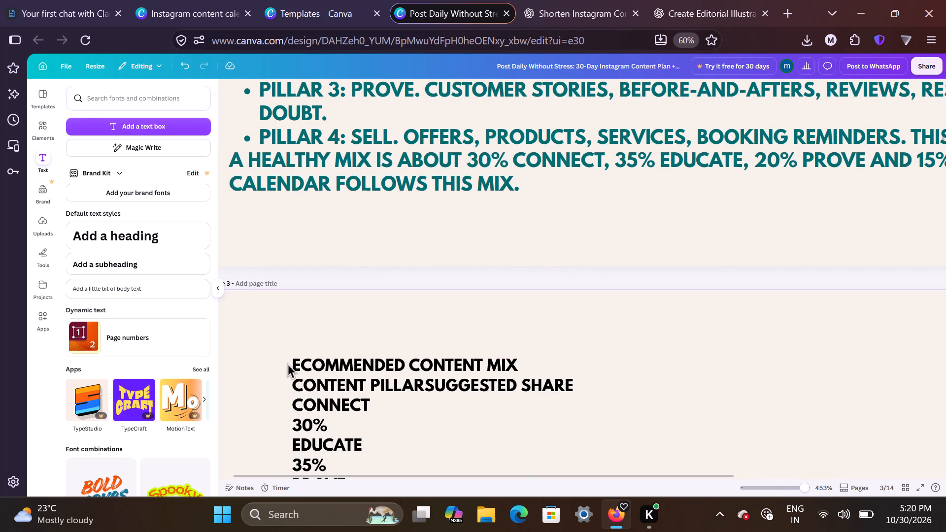
scroll(432, 423, down, 4)
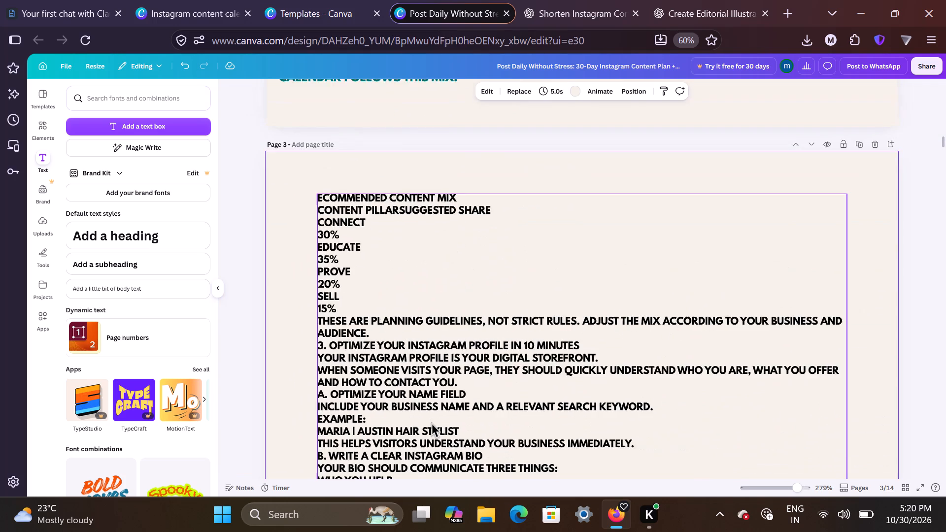
scroll(432, 423, up, 3)
scroll(432, 423, down, 6)
scroll(432, 423, up, 3)
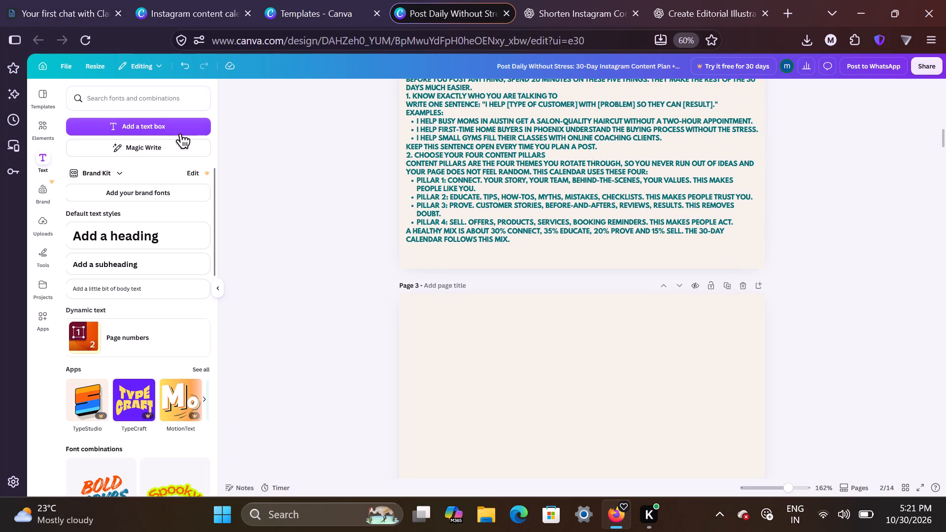
Duplicate the page 2 body text box and move the copy onto the top of blank page 3.
click(509, 209)
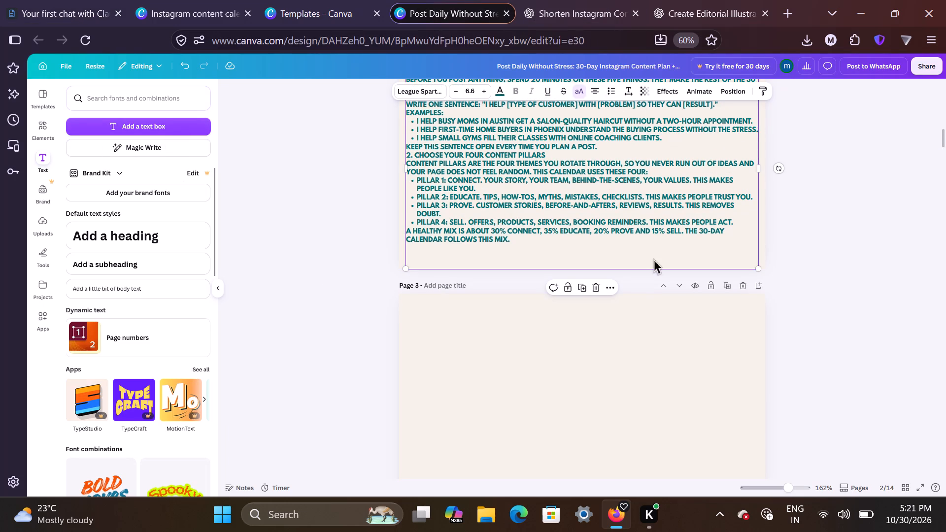
click(607, 289)
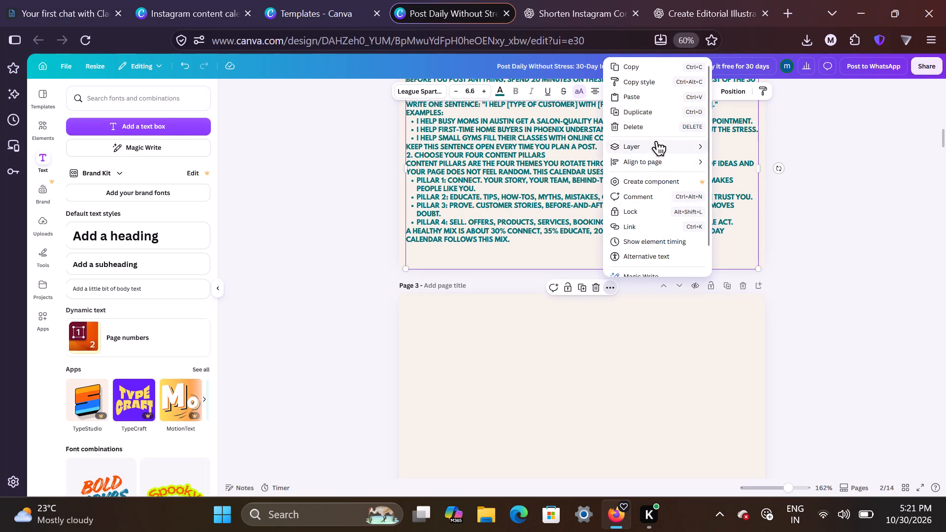
click(664, 107)
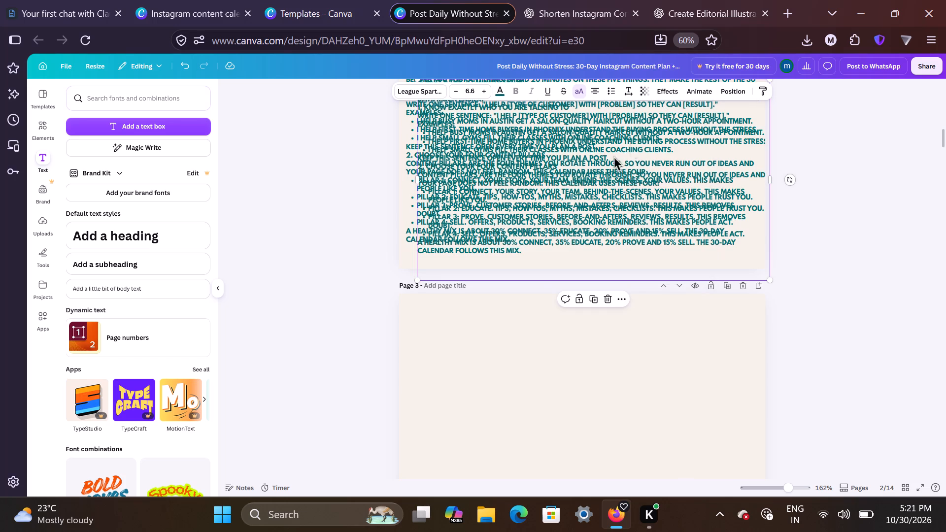
drag(571, 154, 565, 379)
Replace the duplicated box's text on page 3 with the copied draft starting at "3. Fix your profile in 10 minutes".
scroll(617, 399, down, 1)
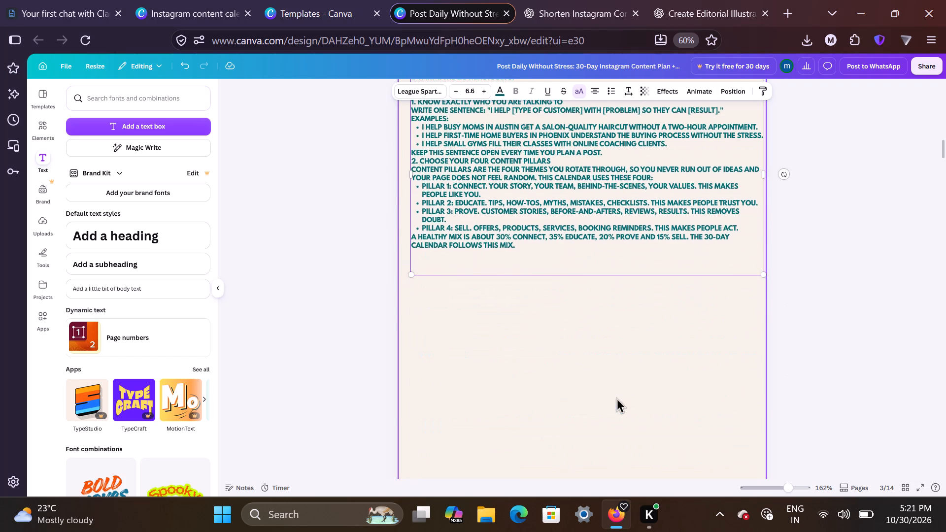
scroll(617, 399, up, 1)
double_click(553, 418)
drag(553, 418, 475, 251)
key(BackSpace)
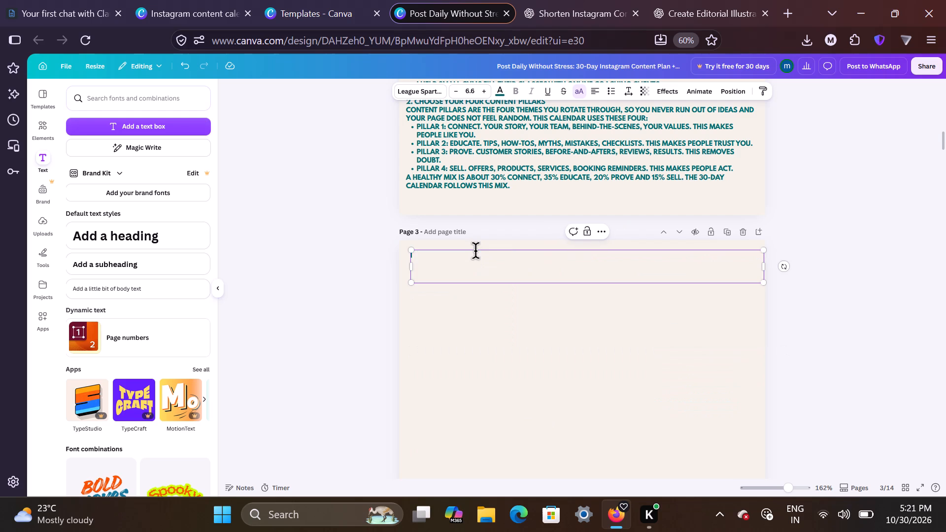
key(ctrl+v)
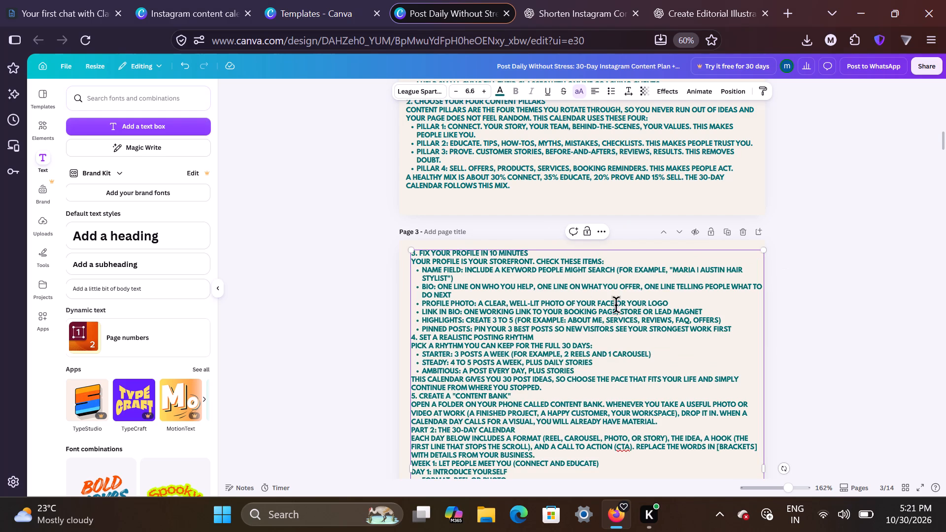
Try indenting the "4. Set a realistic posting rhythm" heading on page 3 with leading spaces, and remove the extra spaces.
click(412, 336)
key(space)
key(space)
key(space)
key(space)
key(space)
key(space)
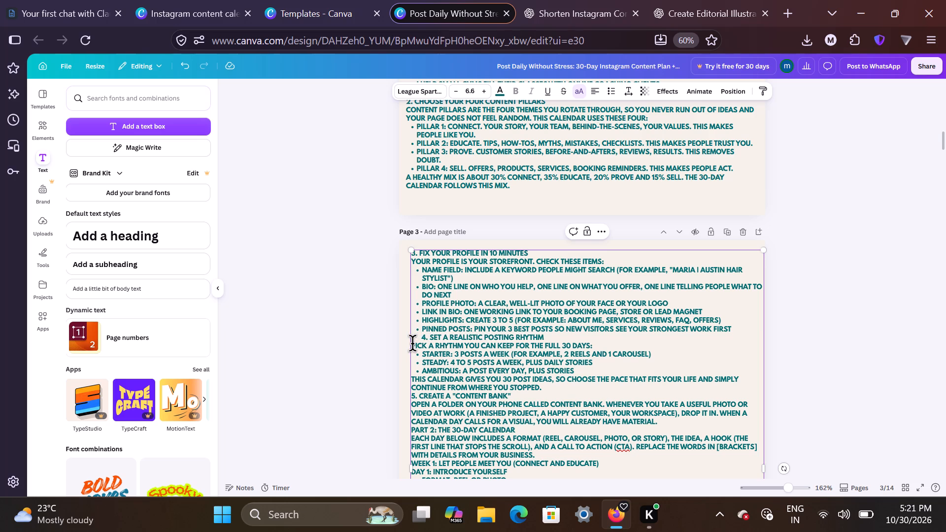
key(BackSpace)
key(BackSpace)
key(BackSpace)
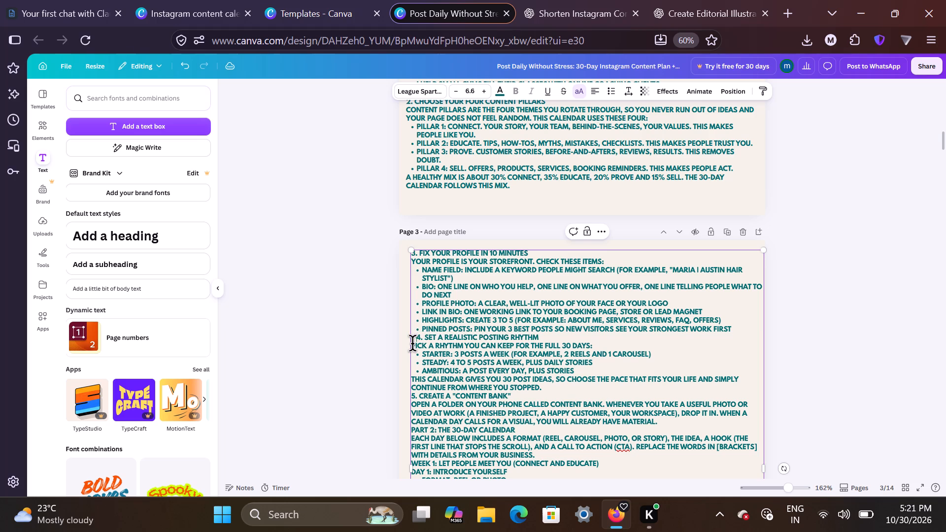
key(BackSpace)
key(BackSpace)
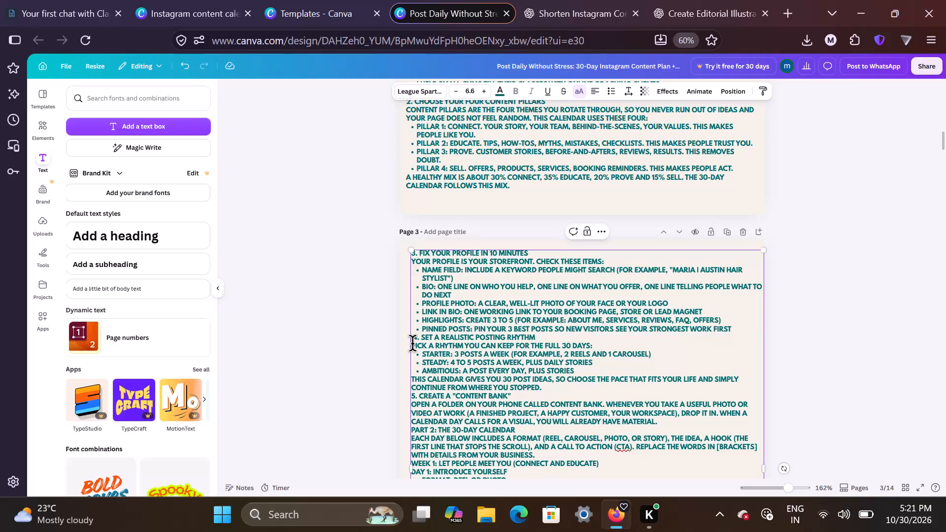
Insert an unbulleted blank line on page 3 between the "Pinned posts" bullet and the "4. Set a realistic posting rhythm" heading.
click(740, 330)
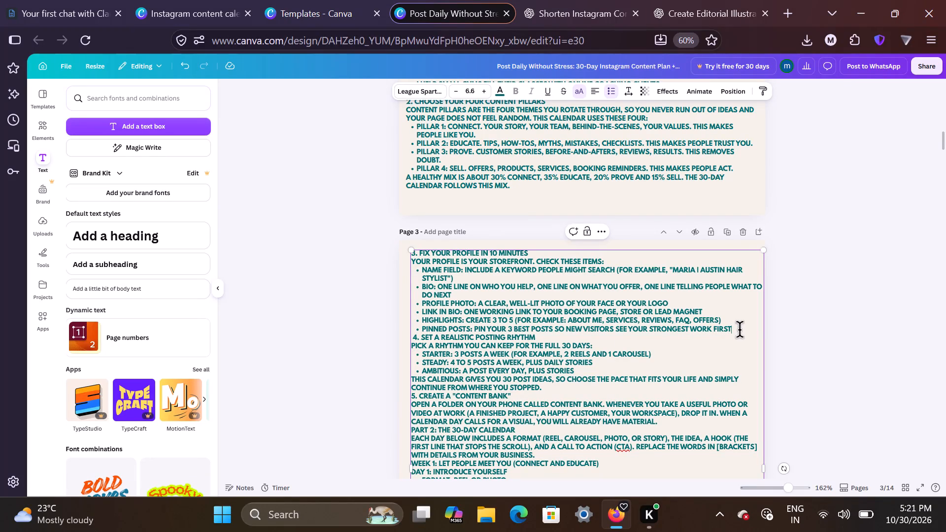
key(Return)
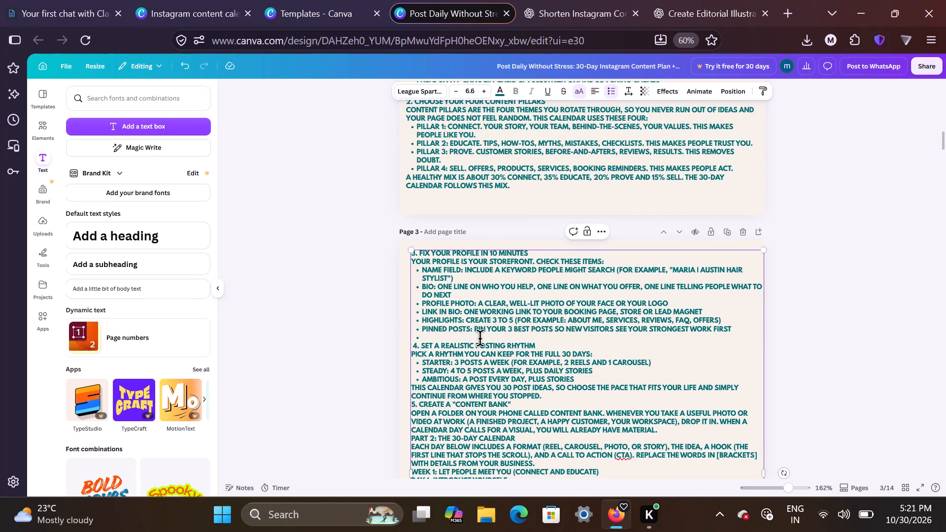
key(BackSpace)
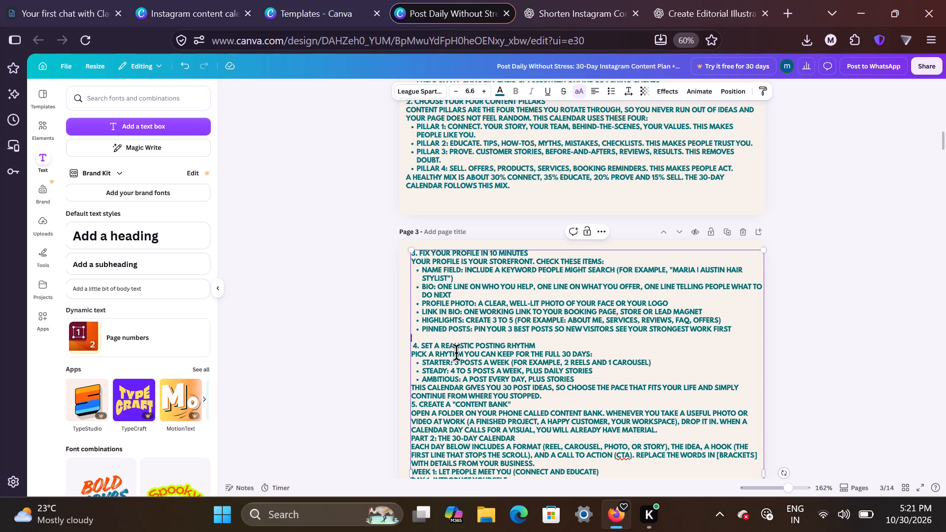
Add blank lines above and below "Your profile is your storefront. Check these items:" and indent that line with four spaces.
click(533, 253)
key(Return)
click(413, 267)
key(space)
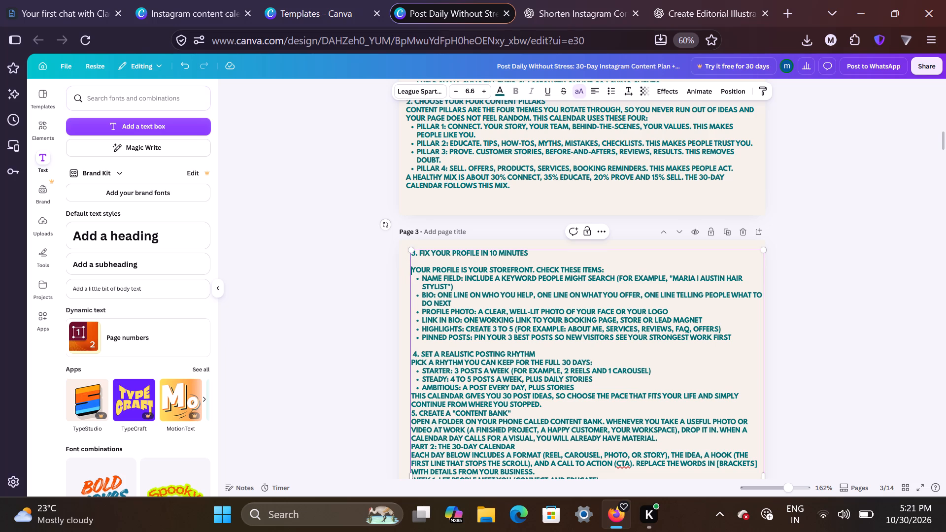
key(space)
key(space)
key(space)
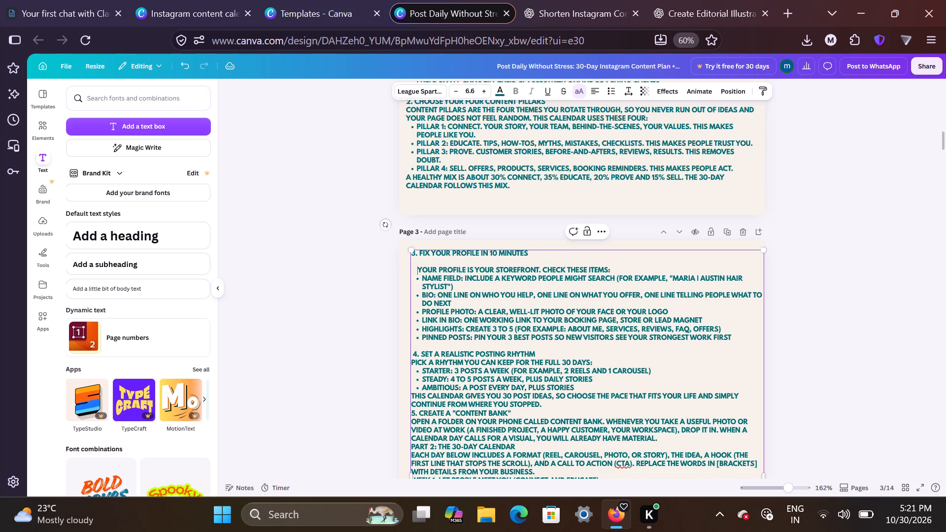
click(619, 271)
key(Return)
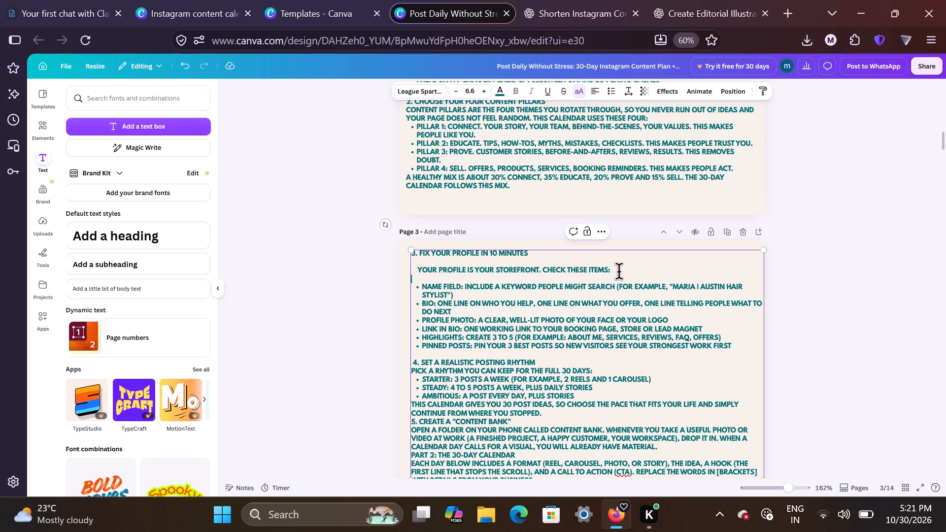
Indent "Pick a rhythm you can keep for the full 30 days:" with five spaces and add a blank line above it.
click(412, 369)
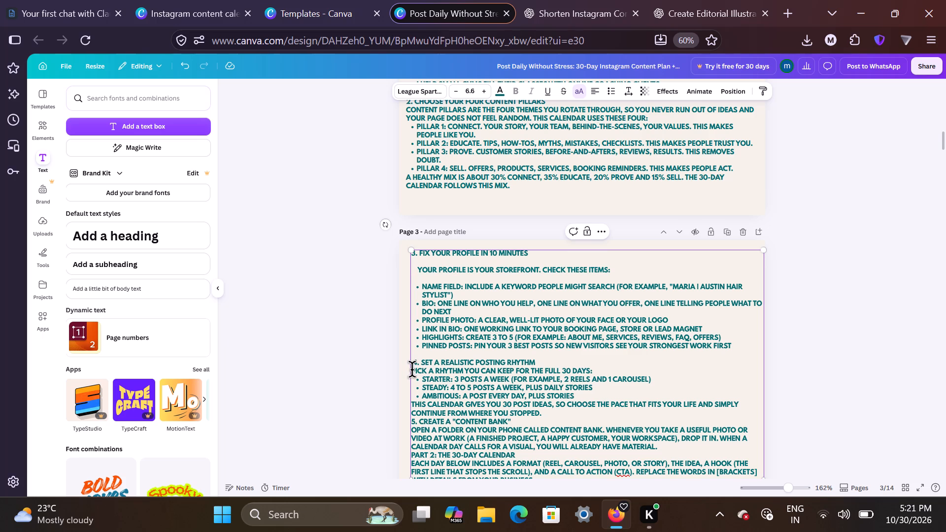
key(space)
key(space)
key(space)
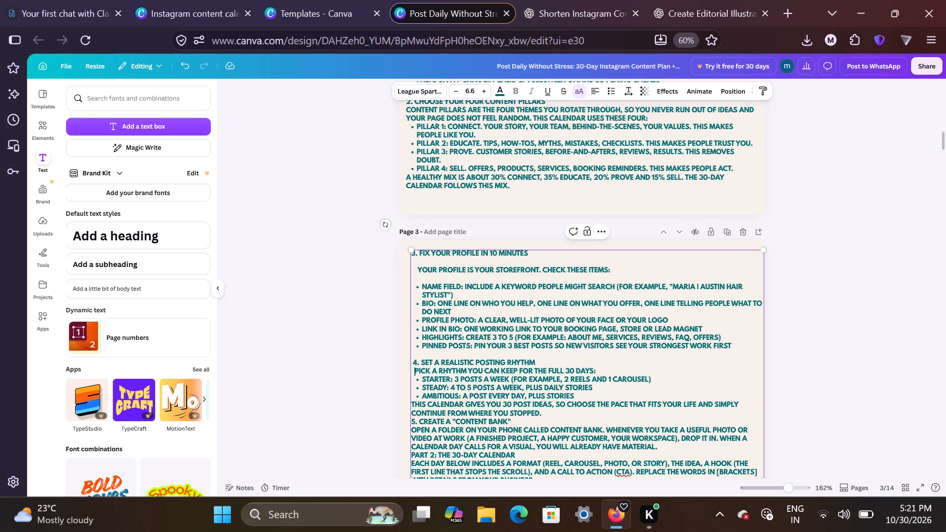
key(space)
key(space)
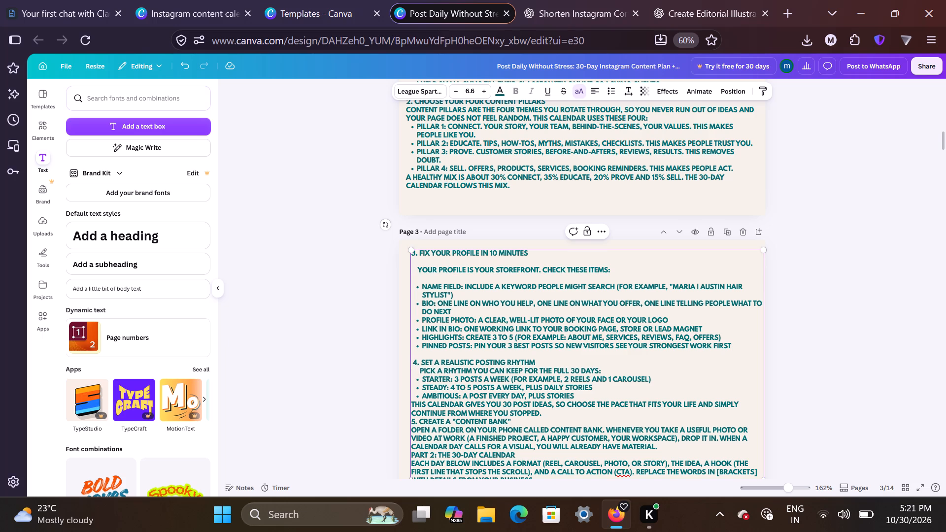
click(545, 359)
key(Return)
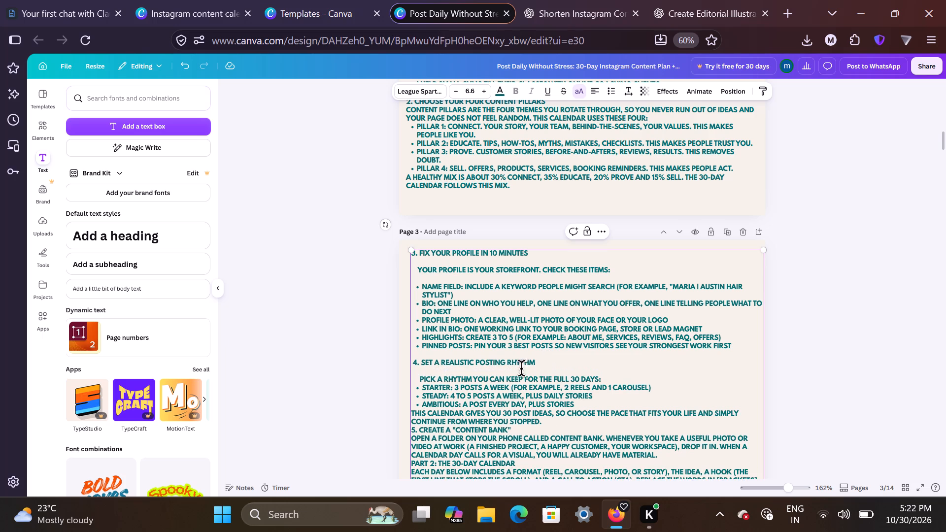
Delete the line "Pick a rhythm you can keep for the full 30 days:" under heading 4 on page 3.
click(423, 387)
drag(421, 387, 410, 387)
drag(410, 387, 418, 375)
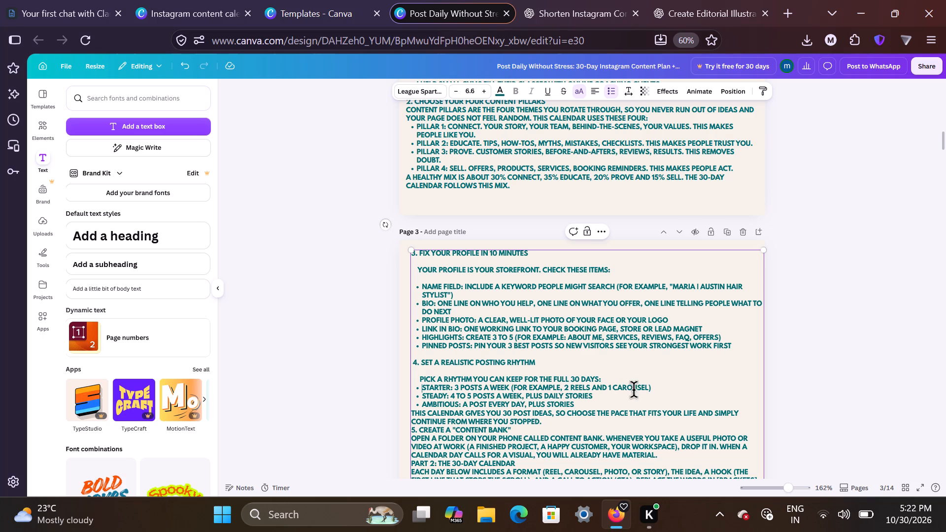
drag(611, 372, 484, 382)
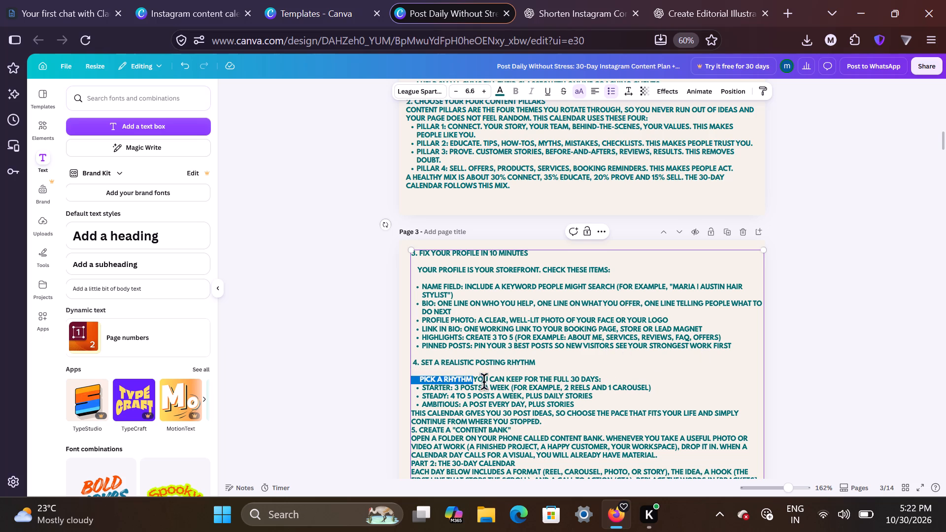
drag(484, 382, 616, 382)
key(BackSpace)
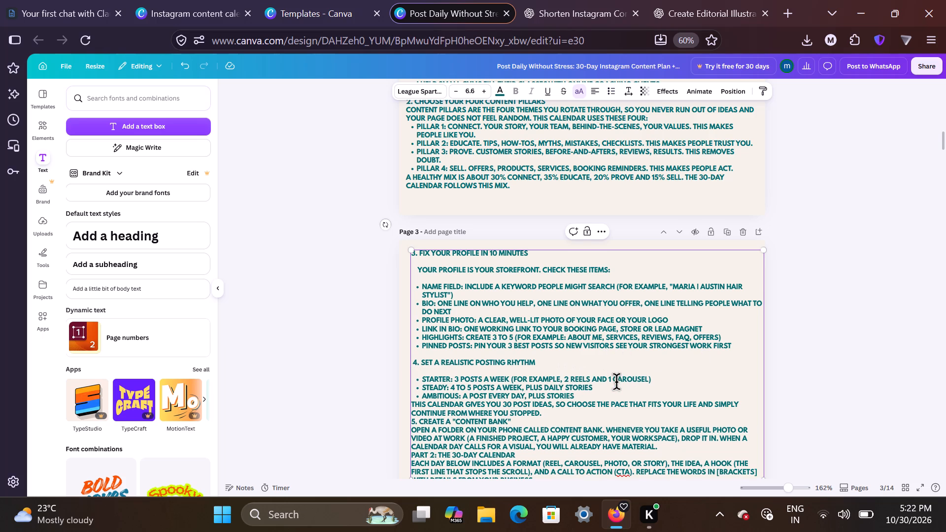
drag(616, 382, 780, 353)
scroll(616, 382, down, 1)
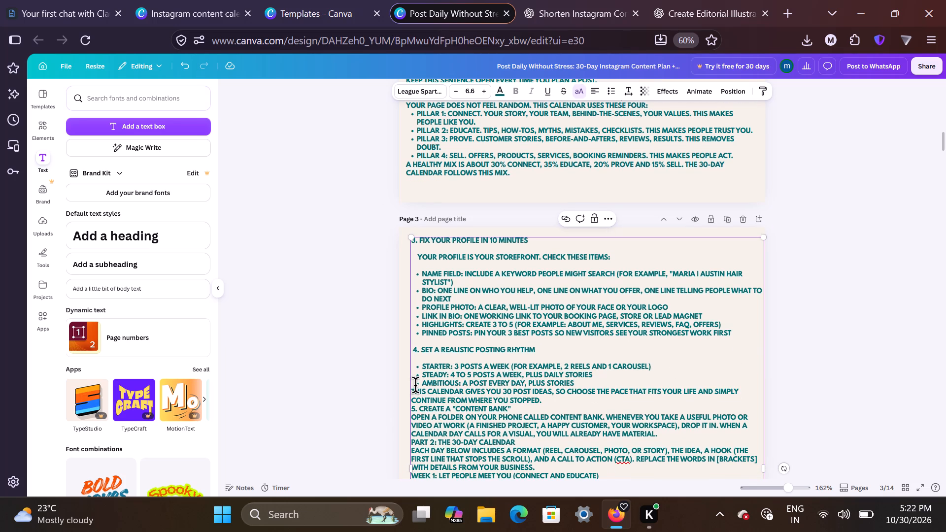
click(413, 387)
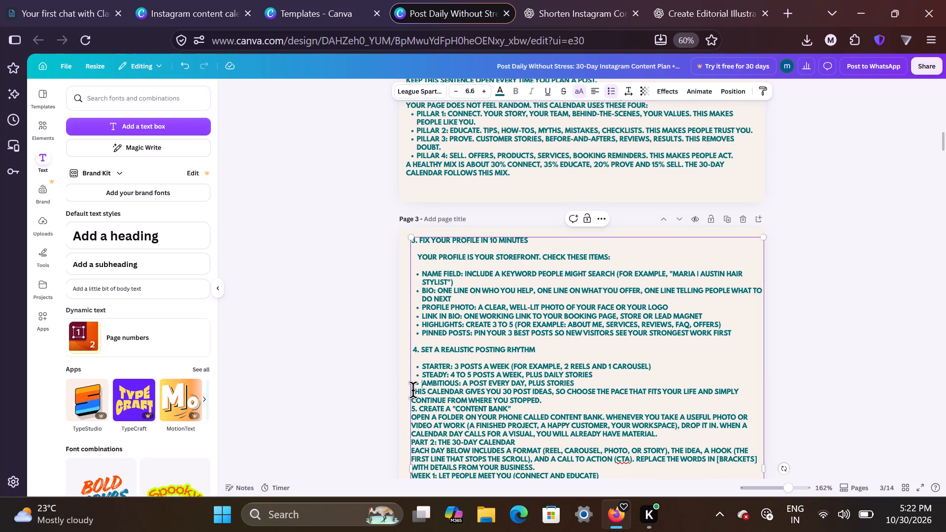
click(413, 390)
key(space)
key(space)
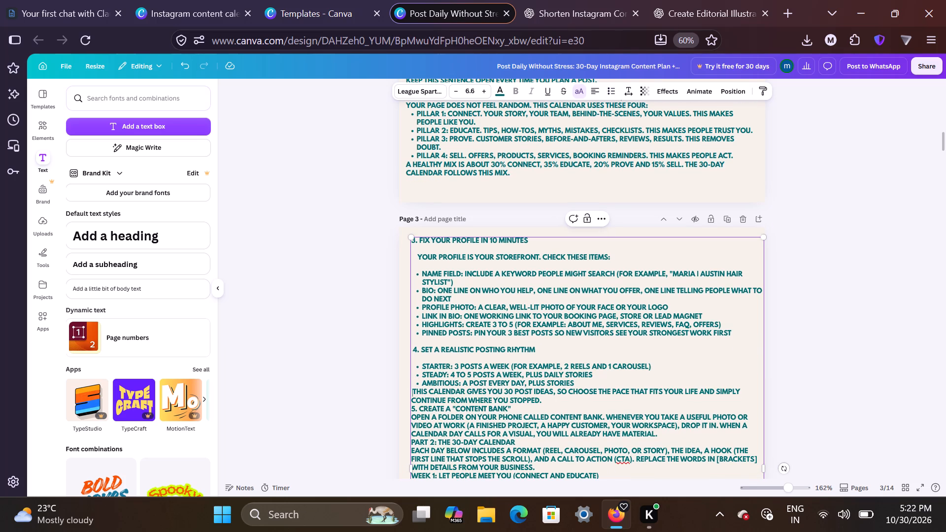
key(BackSpace)
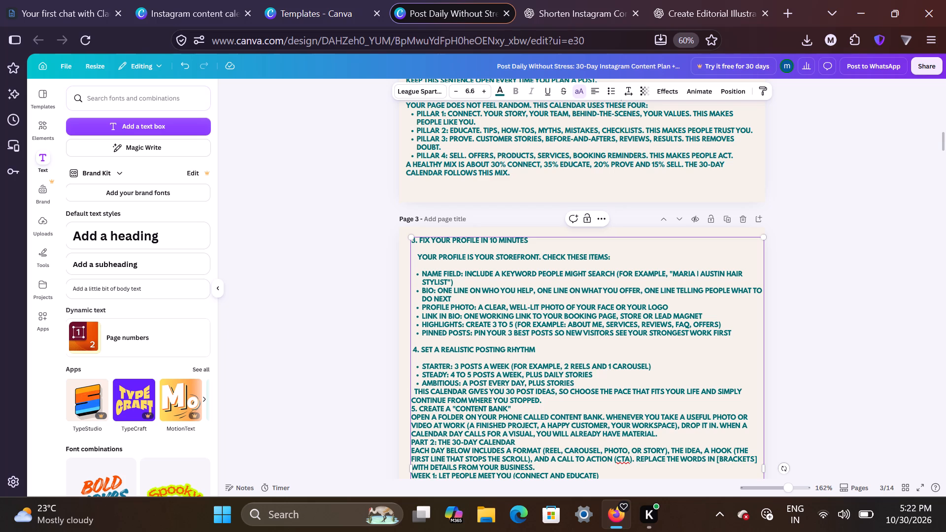
key(Return)
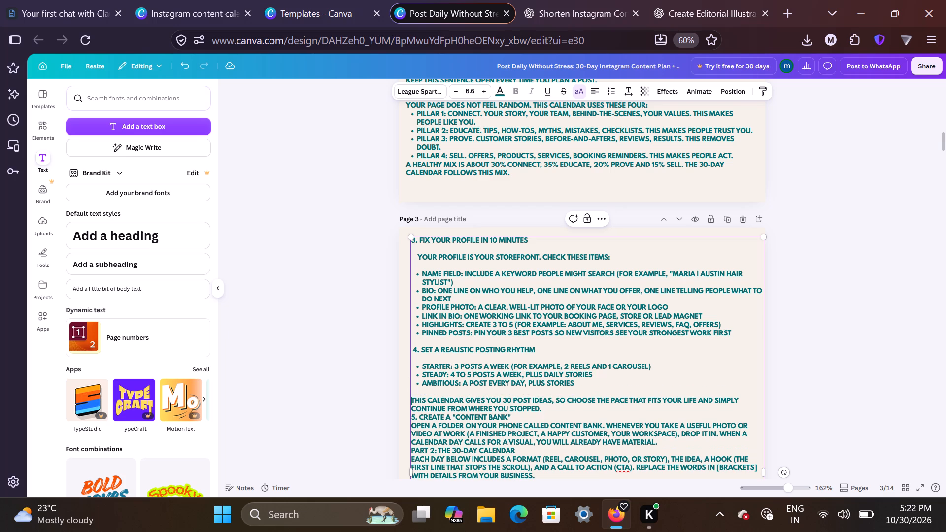
click(549, 405)
key(Return)
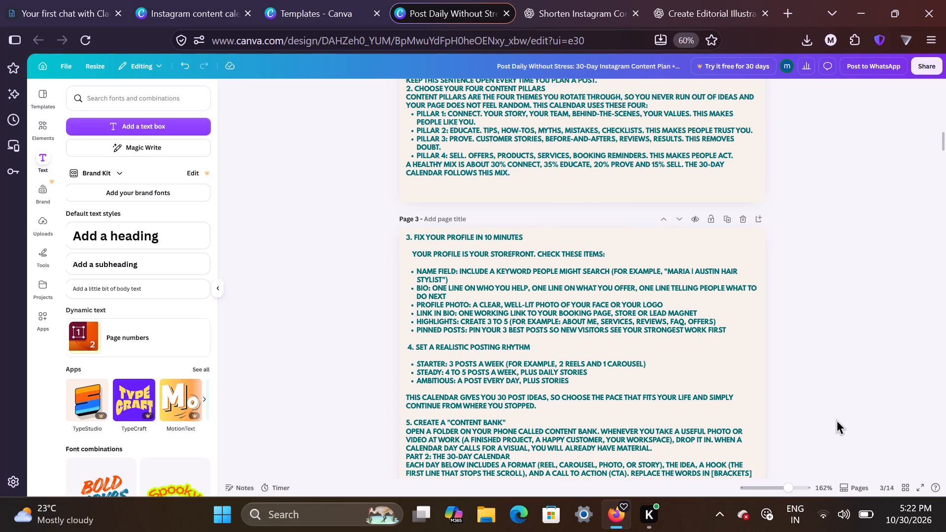
Delete the closing quotation mark of the heading "5. Create a "Content Bank"" on page 3 and add a blank line below the heading.
scroll(837, 420, down, 2)
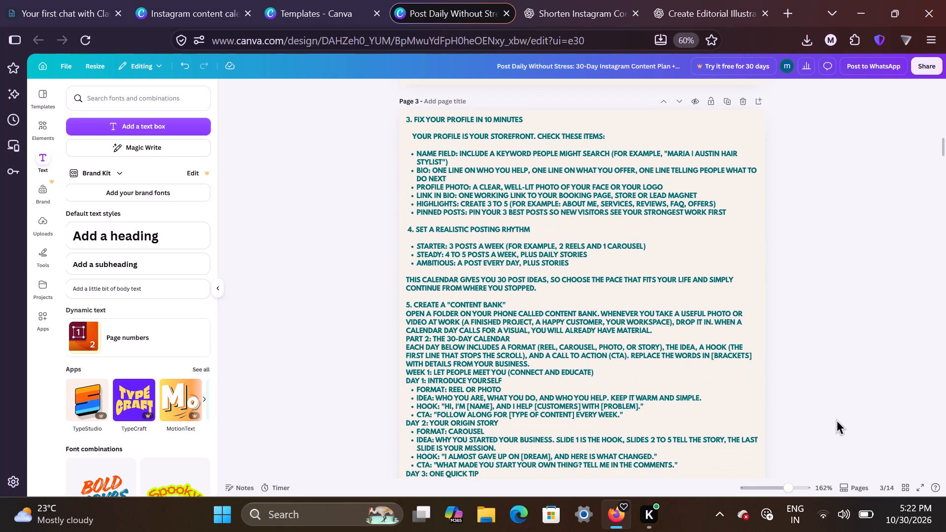
click(517, 299)
double_click(504, 301)
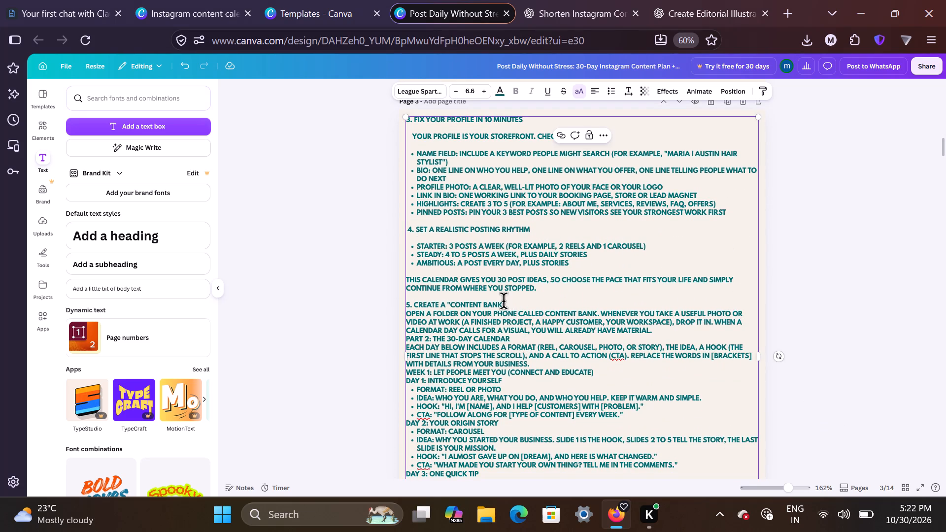
click(513, 304)
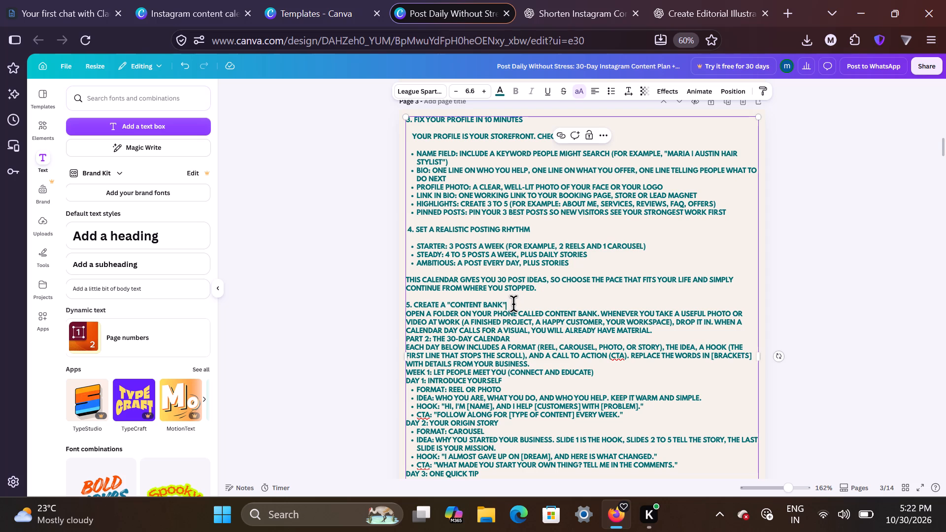
key(BackSpace)
key(Return)
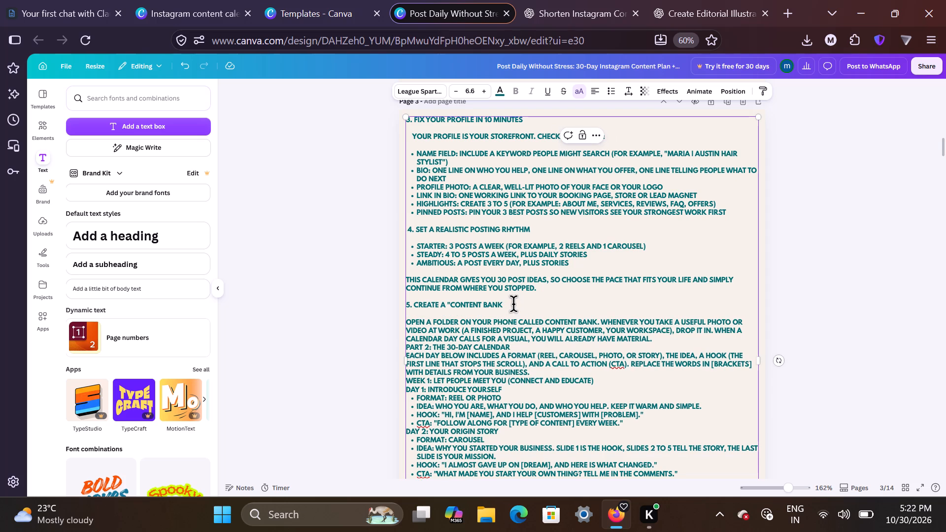
Add a blank line above and below the heading "Part 2: The 30-Day Calendar" on page 3.
click(664, 342)
key(Return)
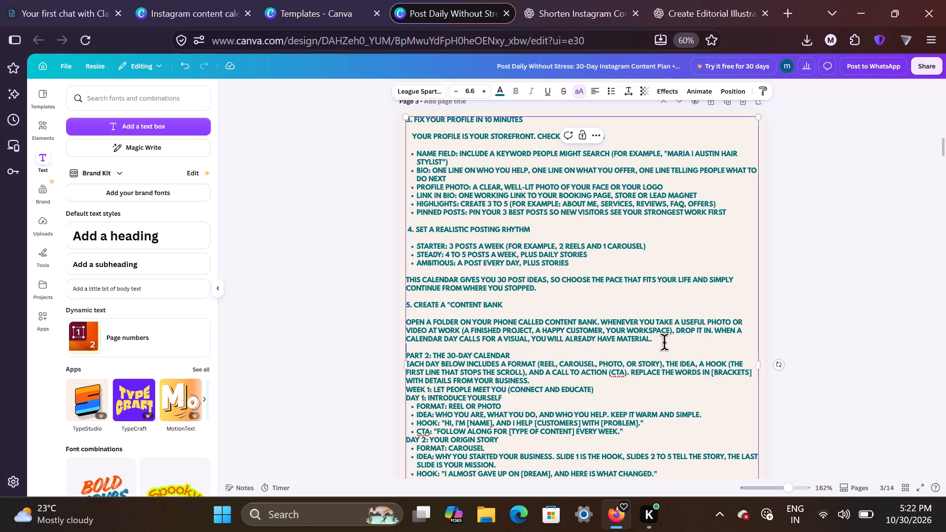
click(546, 355)
key(Return)
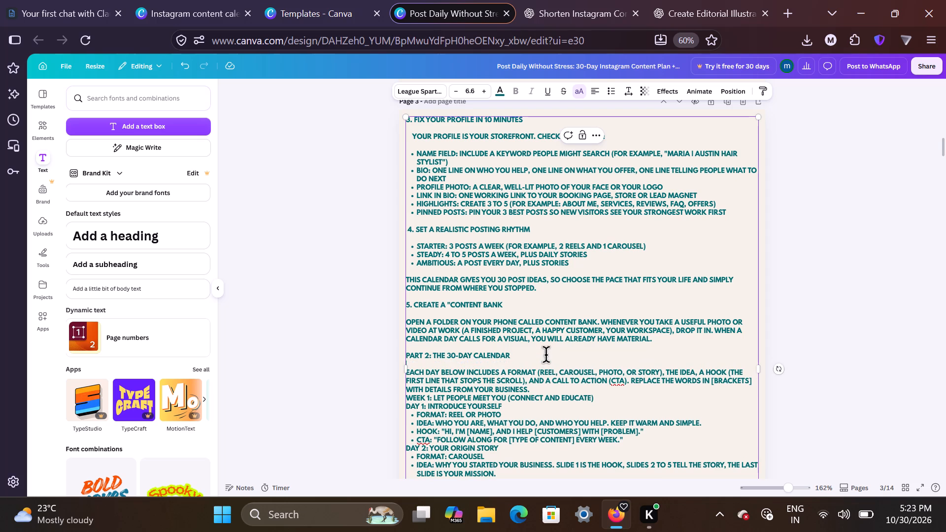
Add a blank line above and below the heading "Week 1: Let people meet you (Connect and educate)".
scroll(546, 355, down, 1)
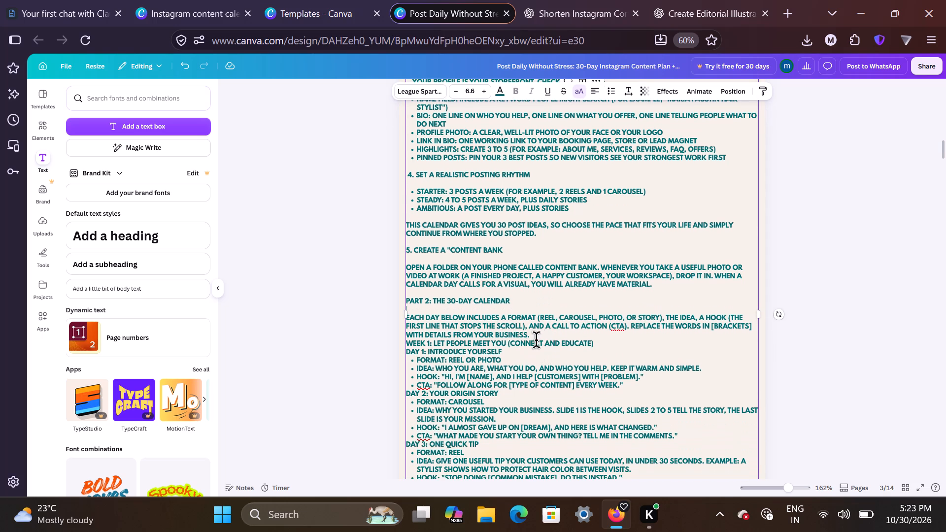
click(546, 335)
key(Return)
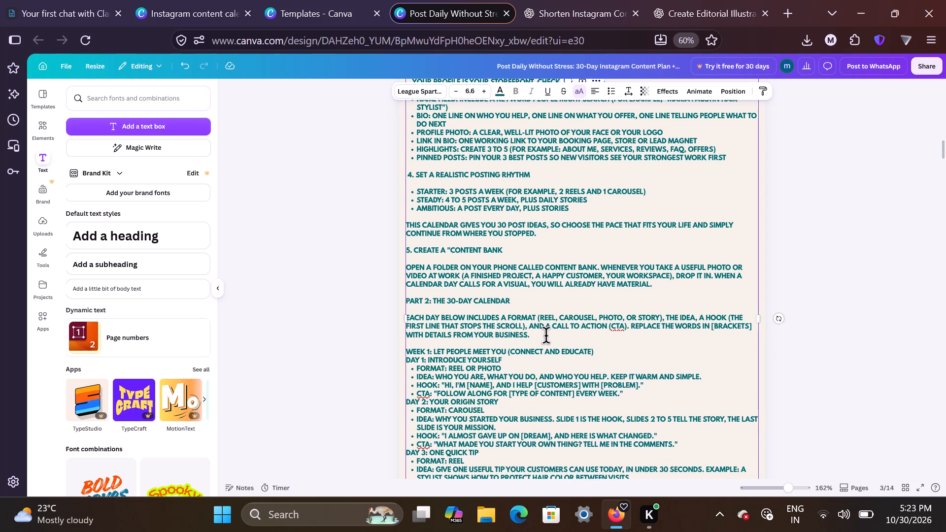
click(606, 345)
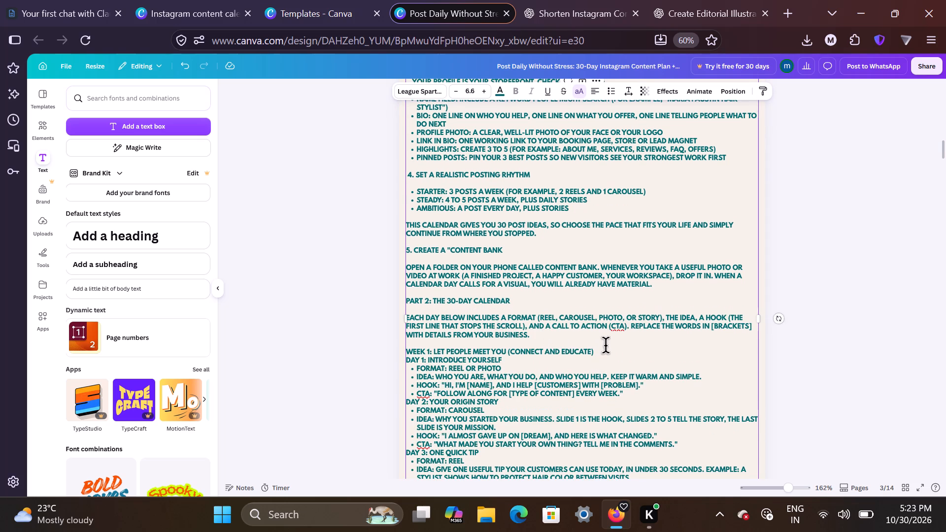
click(606, 348)
key(Return)
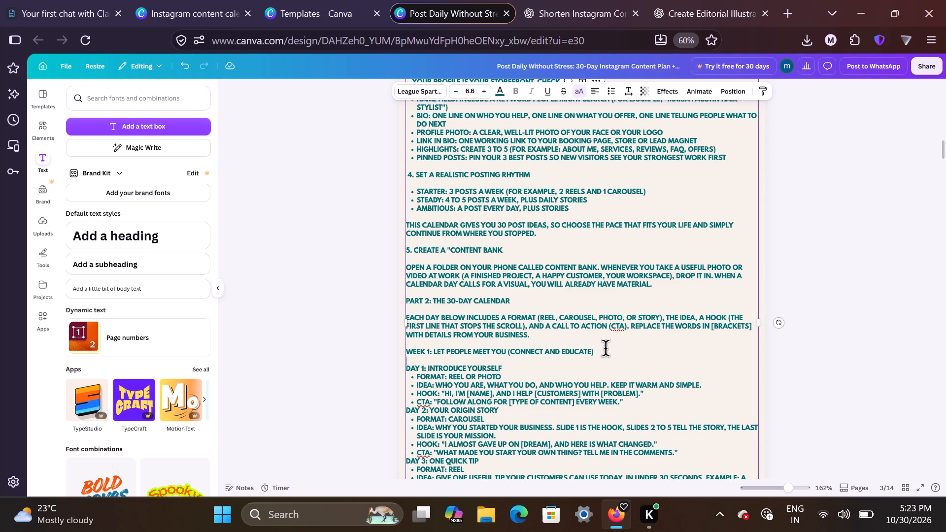
Delete the closing quotation marks at the end of Day 1's CTA and Hook lines.
click(526, 416)
click(632, 404)
key(BackSpace)
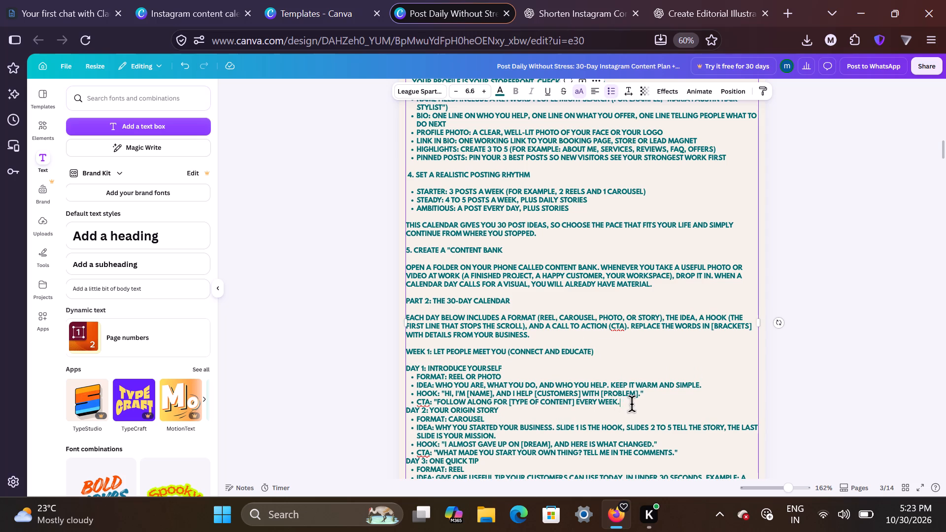
click(646, 393)
key(BackSpace)
Add a blank line without a bullet between Day 1's CTA line and the heading "Day 2: Your origin story".
click(633, 404)
key(Return)
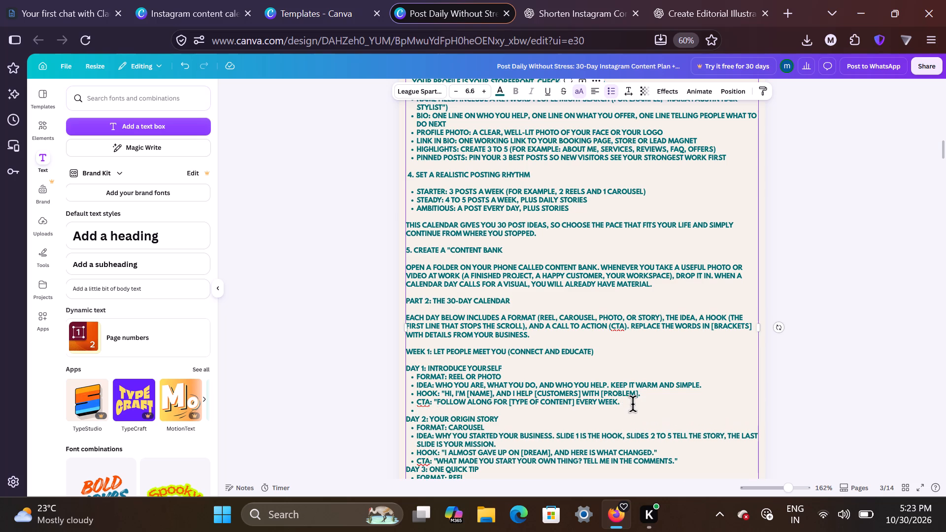
key(BackSpace)
scroll(699, 394, up, 1)
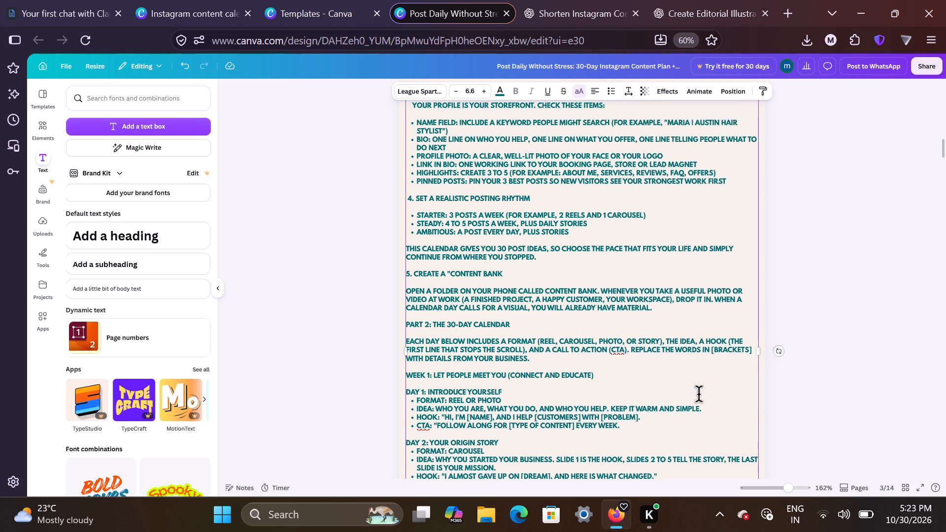
scroll(699, 394, up, 1)
click(821, 341)
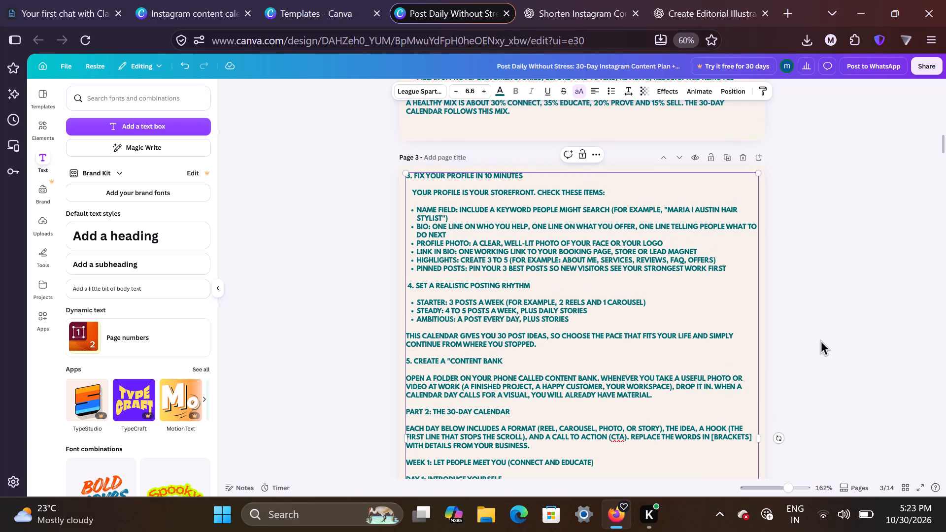
Remove the closing quotation mark from Day 2's CTA and insert an unbulleted blank line above "Day 3: One quick tip".
scroll(821, 341, down, 7)
scroll(821, 341, up, 2)
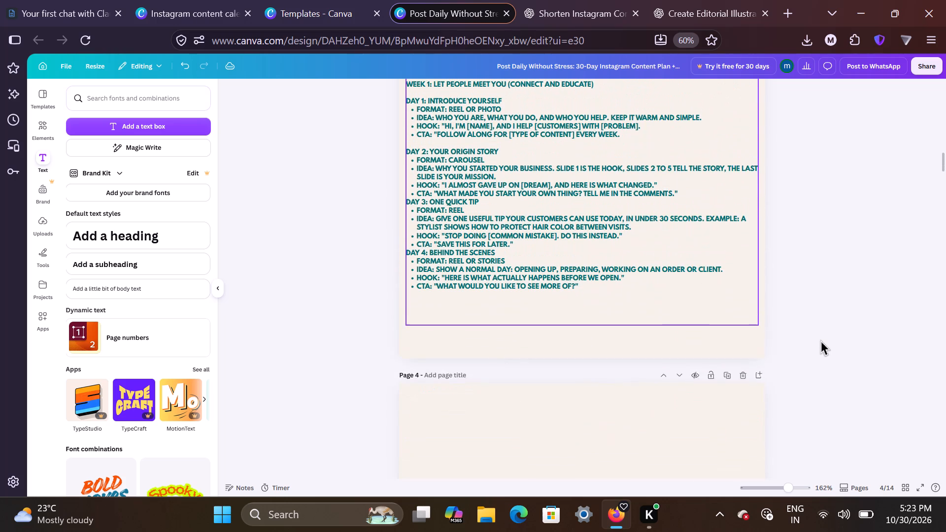
scroll(821, 341, up, 2)
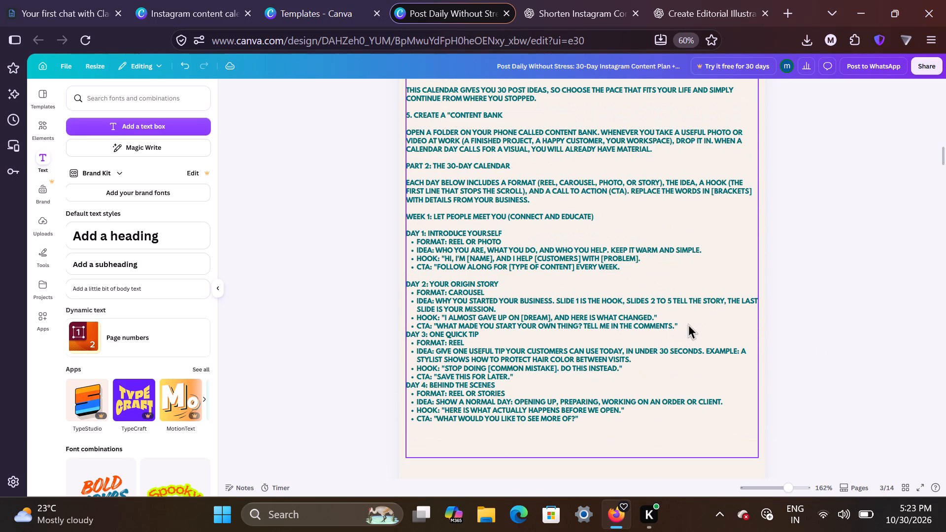
click(688, 325)
click(688, 325)
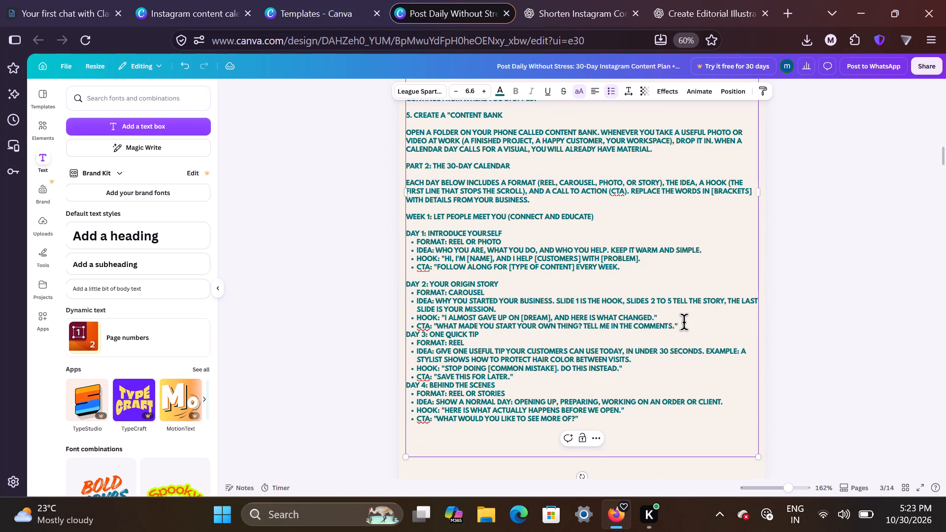
key(BackSpace)
key(Return)
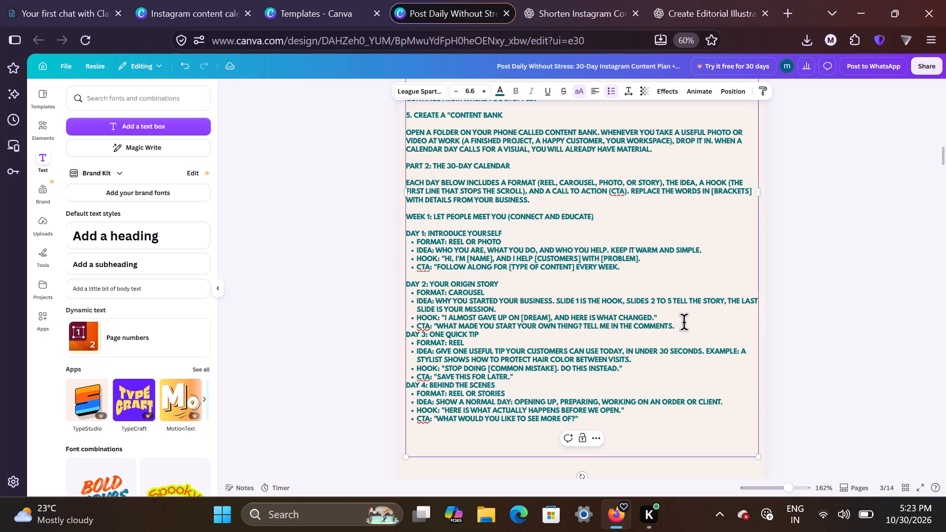
key(BackSpace)
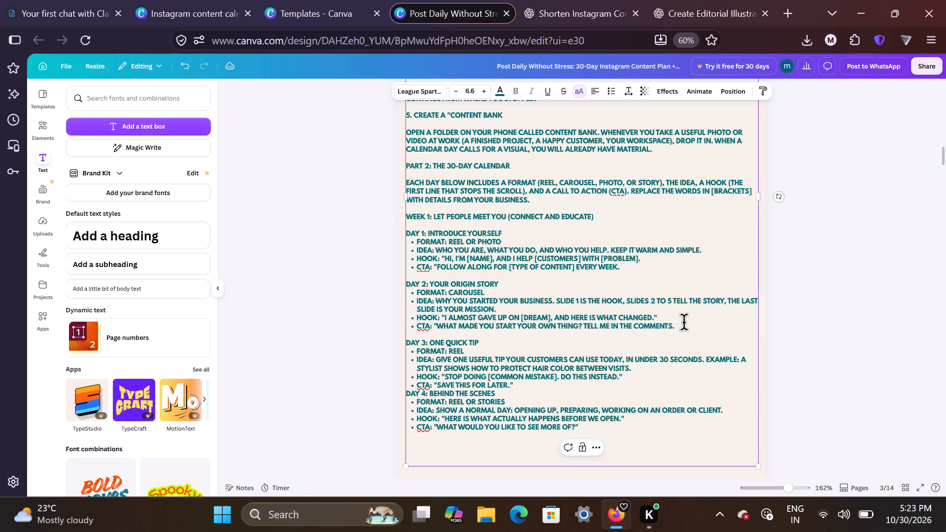
Insert an empty bullet line between Day 3's CTA and the "Day 4: Behind the scenes" heading.
click(518, 381)
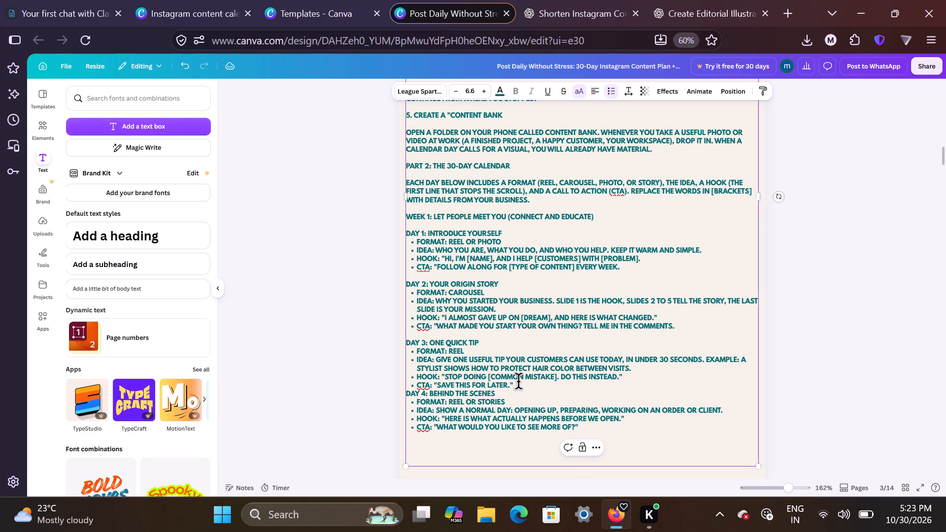
click(518, 381)
click(518, 381)
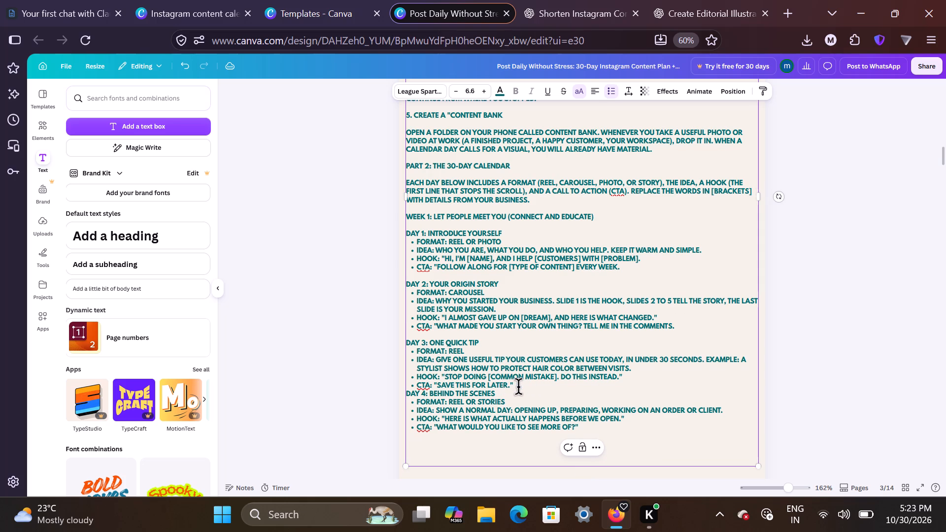
click(518, 387)
key(Return)
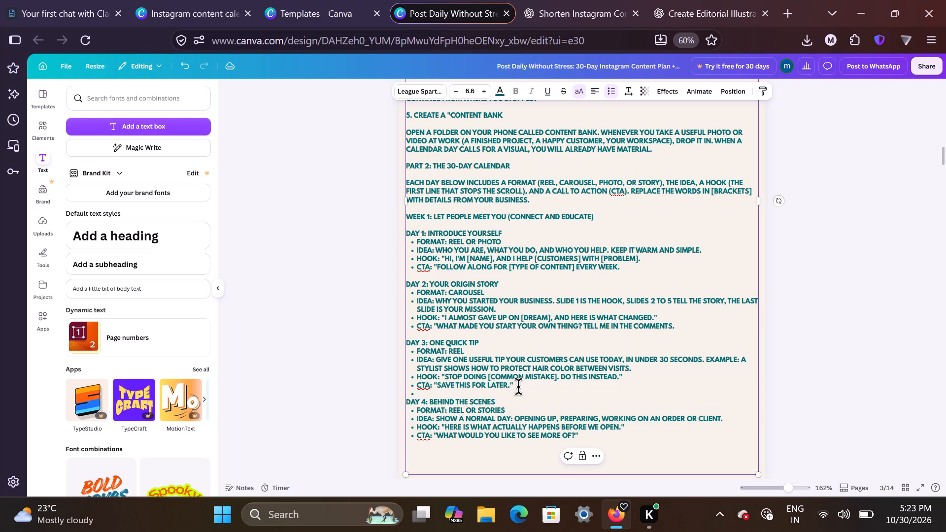
click(871, 412)
Move the text box down on page 3 to leave a margin above its first heading, keeping it horizontally centred.
scroll(862, 428, up, 3)
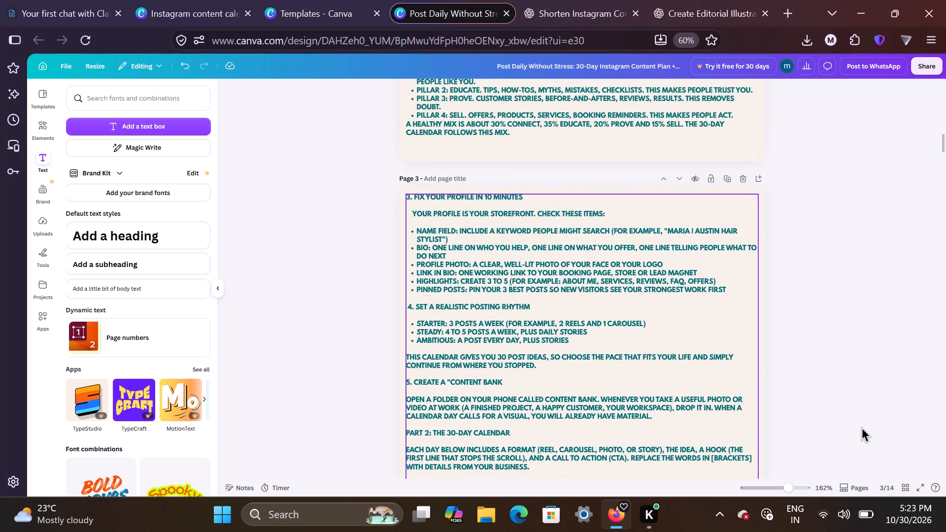
click(844, 342)
click(844, 342)
scroll(850, 297, down, 4)
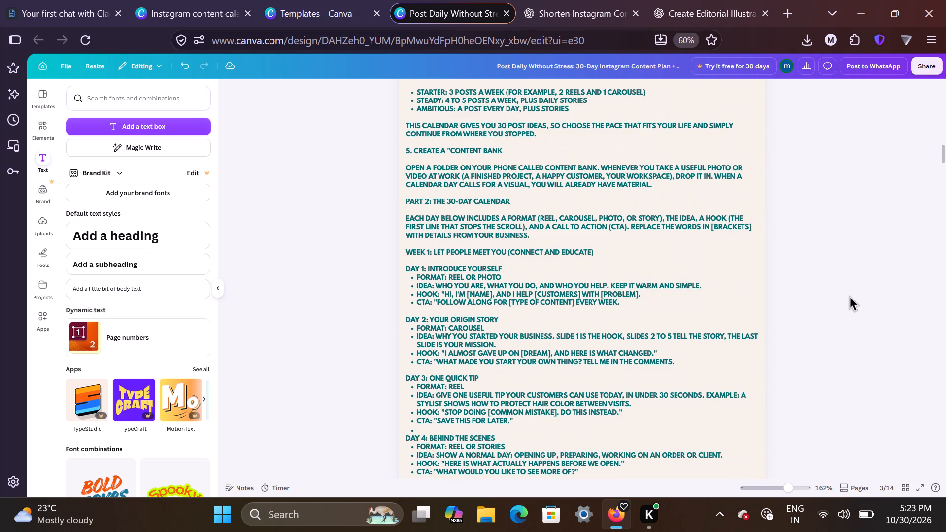
scroll(850, 297, down, 2)
drag(712, 267, 712, 282)
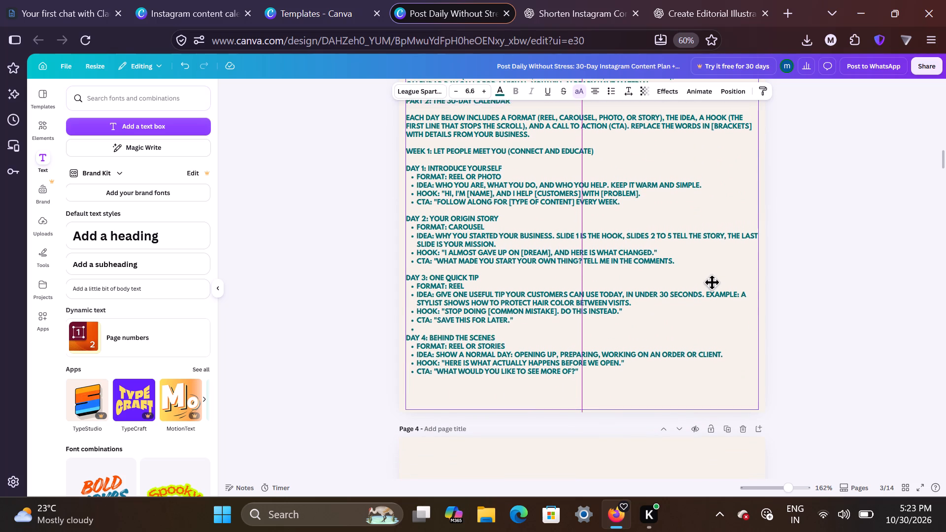
drag(712, 282, 712, 288)
click(858, 343)
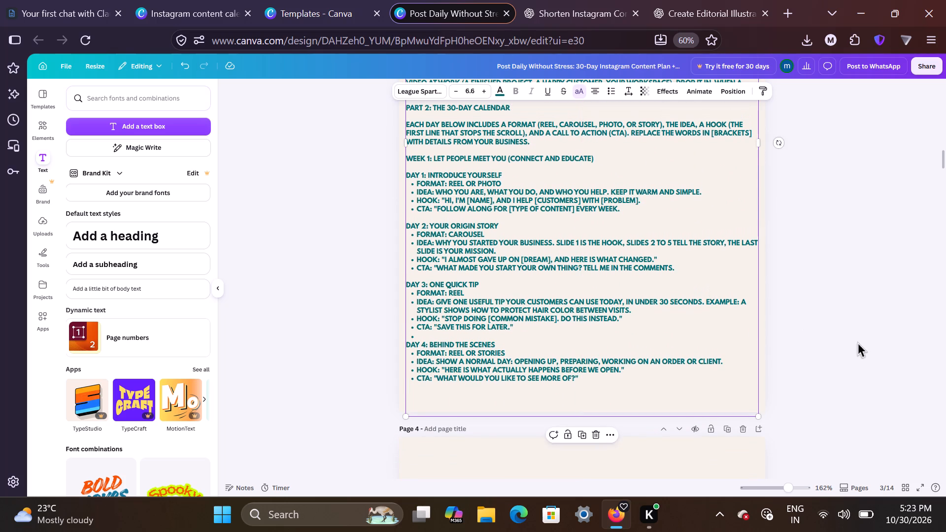
scroll(858, 343, up, 5)
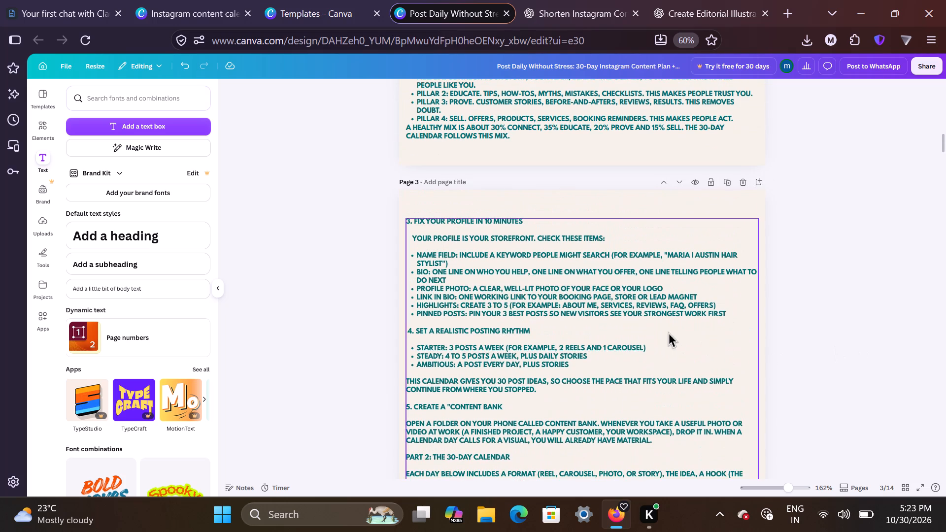
click(657, 324)
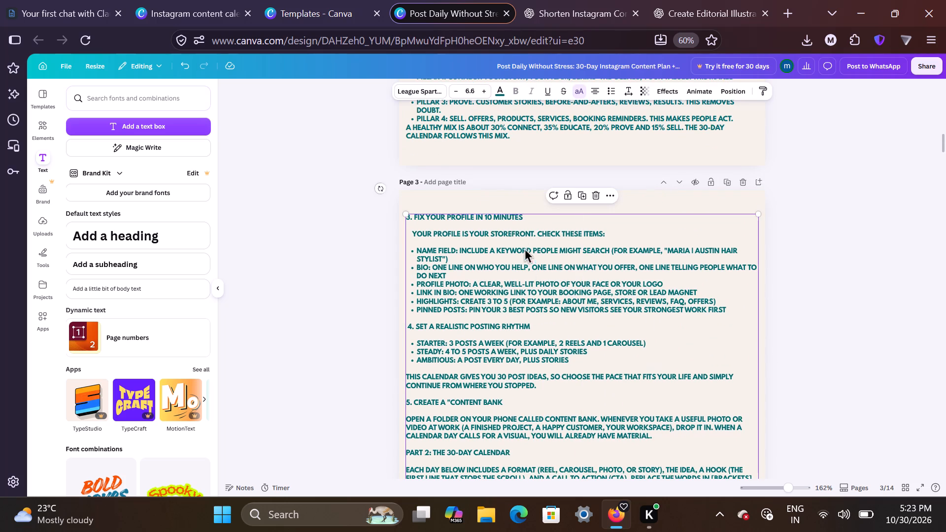
Review page 3's layout from the "3. Fix your profile in 10 minutes" heading down to the Day 4 entry.
click(538, 222)
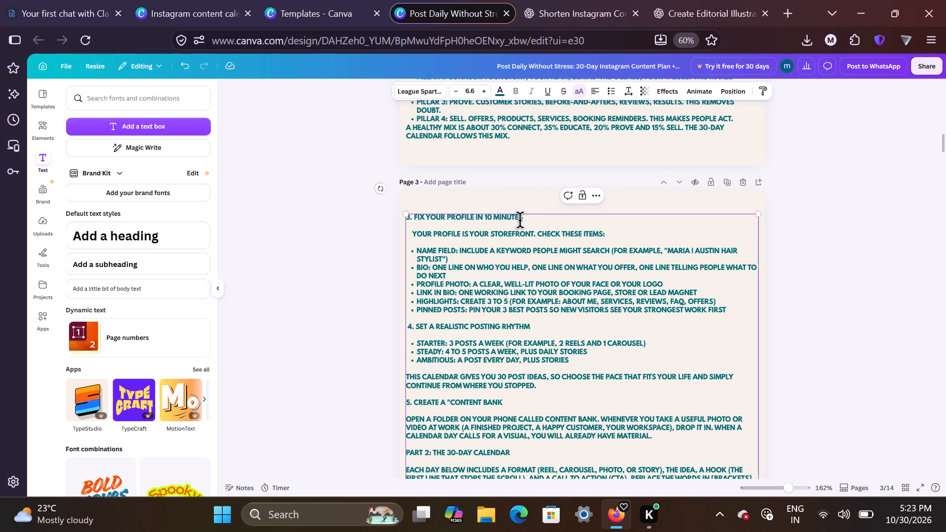
drag(525, 220, 413, 216)
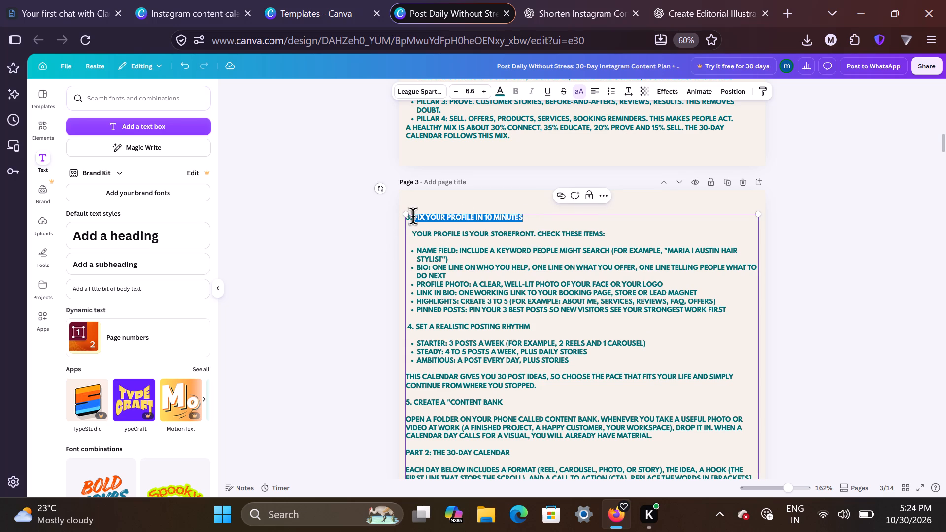
click(791, 224)
scroll(655, 212, down, 3)
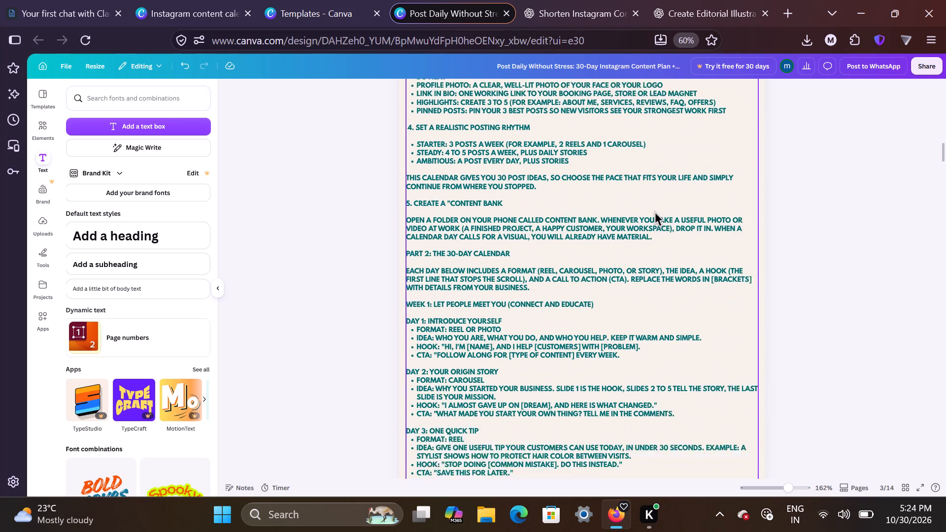
scroll(655, 212, down, 1)
scroll(812, 269, down, 1)
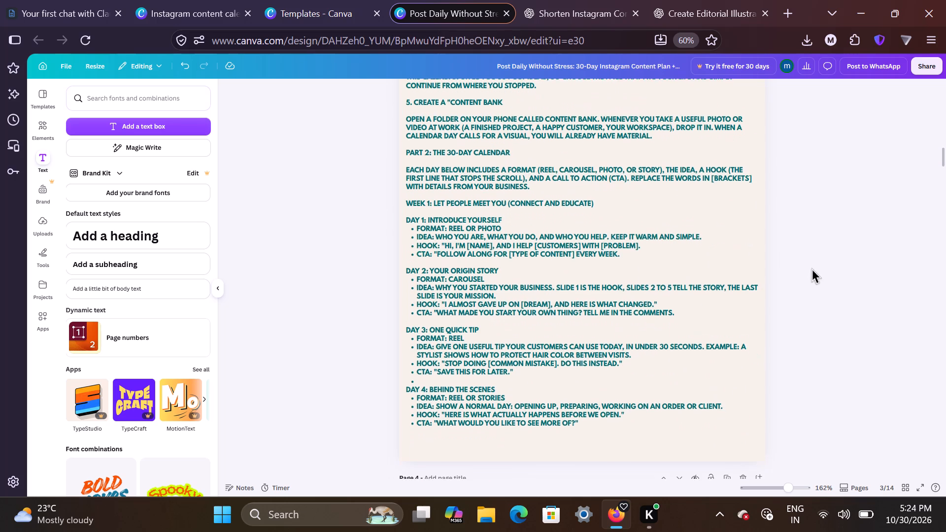
scroll(812, 269, down, 1)
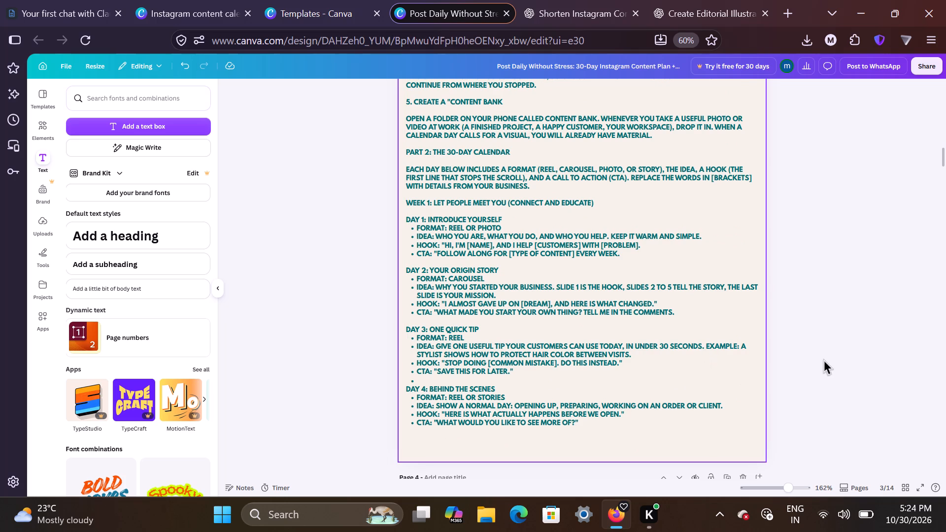
scroll(824, 360, up, 4)
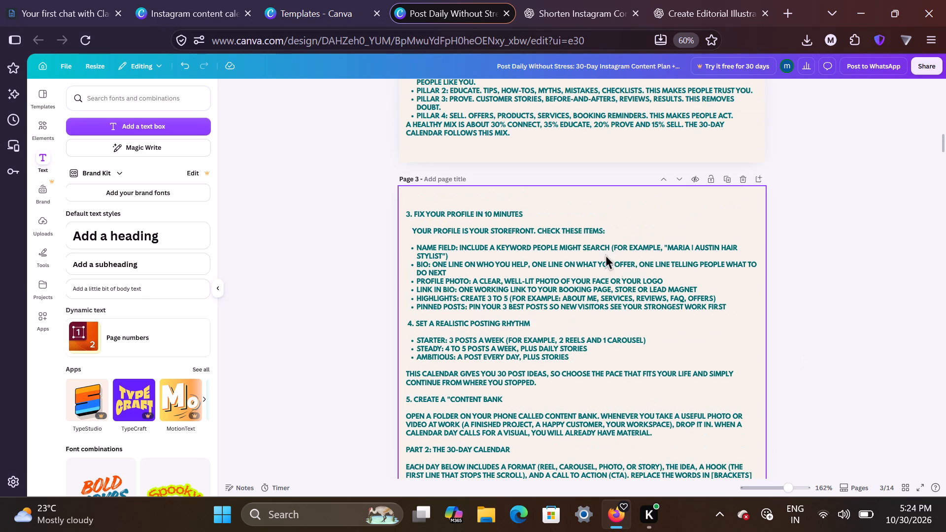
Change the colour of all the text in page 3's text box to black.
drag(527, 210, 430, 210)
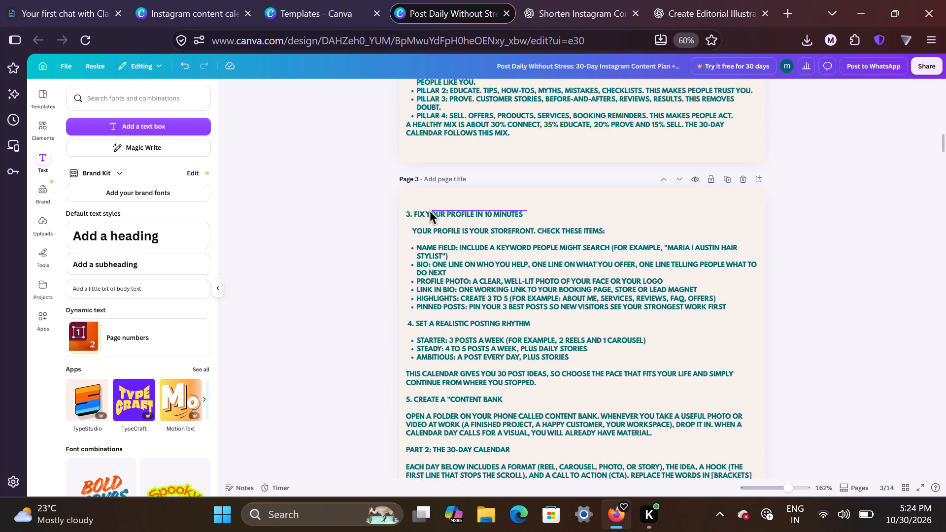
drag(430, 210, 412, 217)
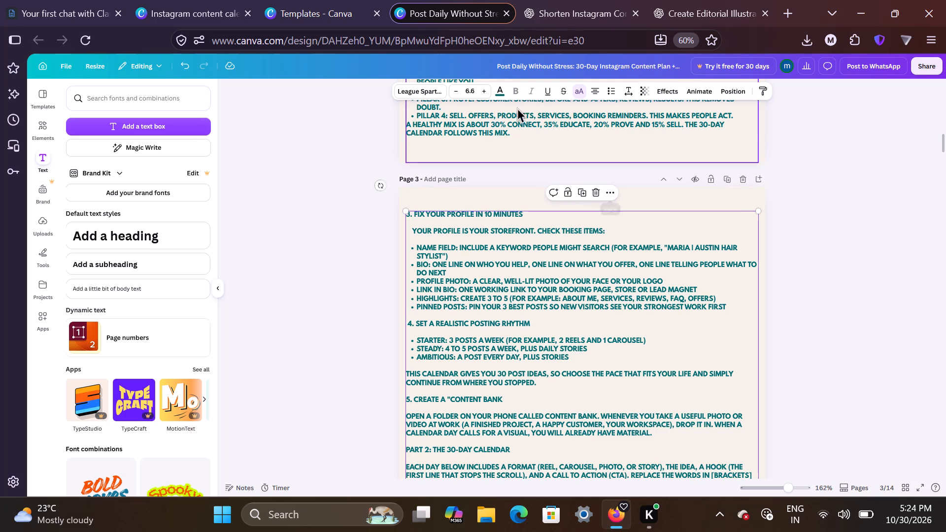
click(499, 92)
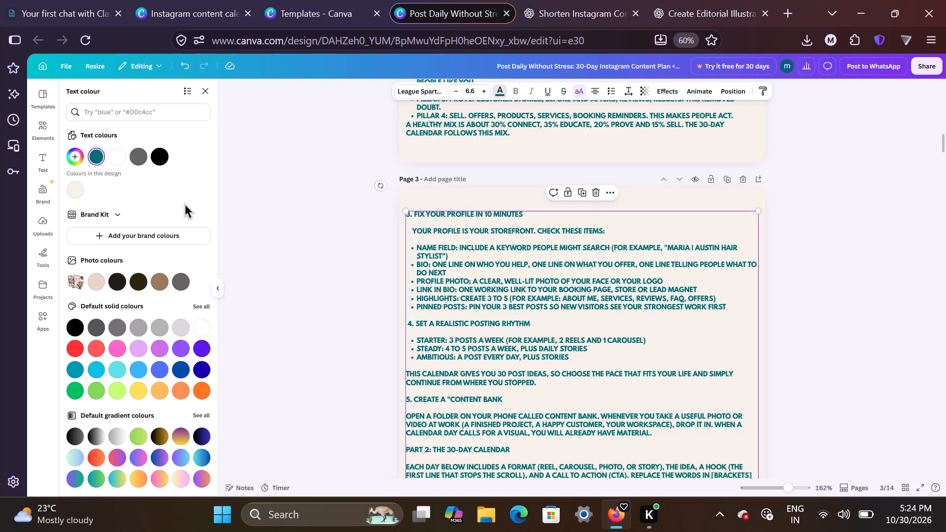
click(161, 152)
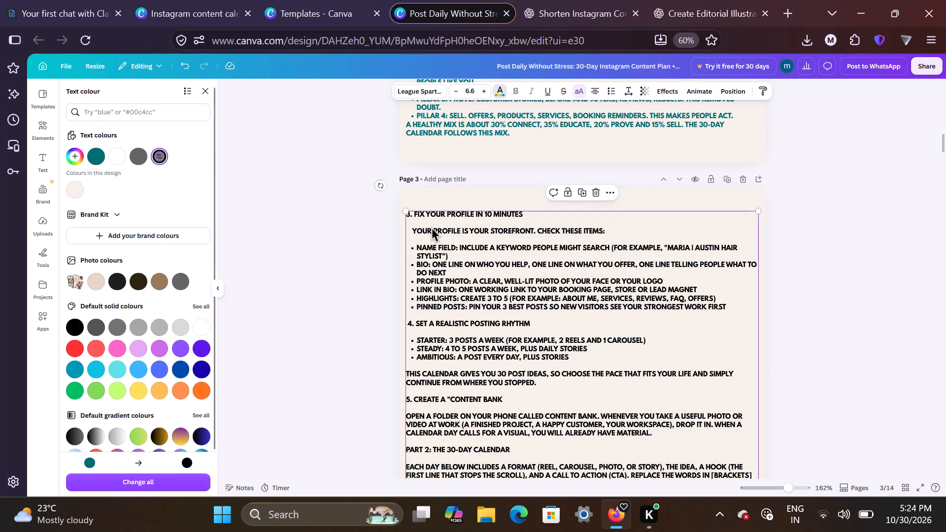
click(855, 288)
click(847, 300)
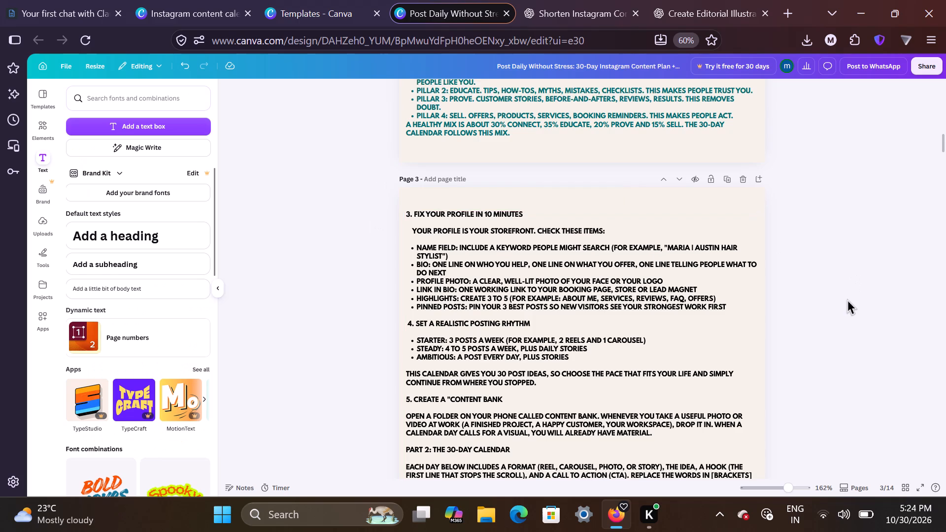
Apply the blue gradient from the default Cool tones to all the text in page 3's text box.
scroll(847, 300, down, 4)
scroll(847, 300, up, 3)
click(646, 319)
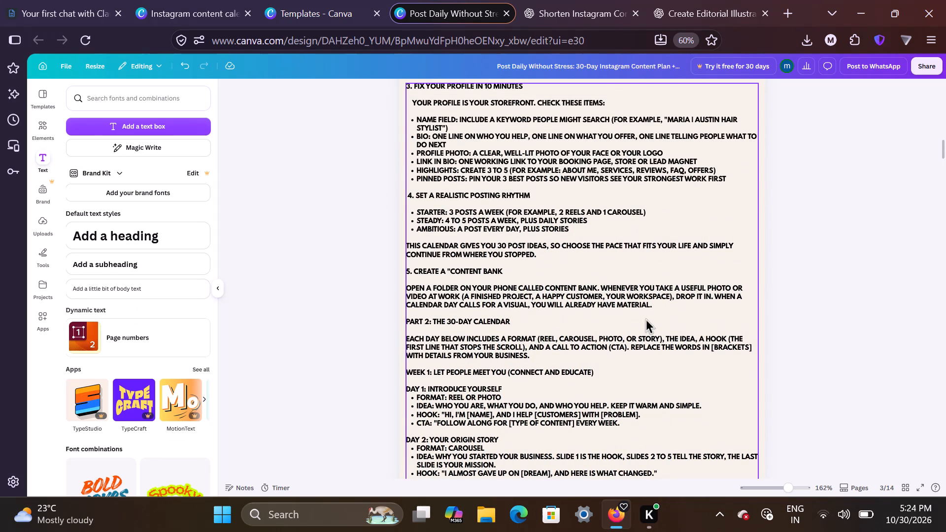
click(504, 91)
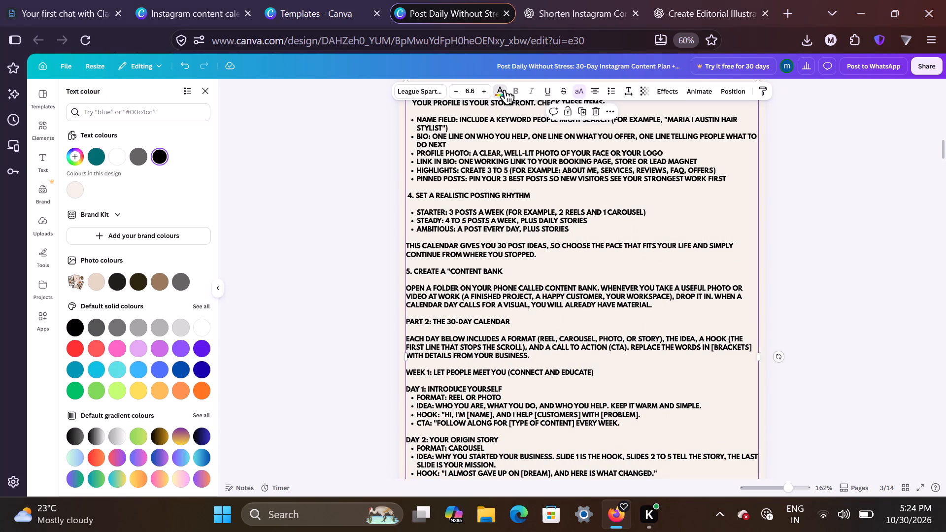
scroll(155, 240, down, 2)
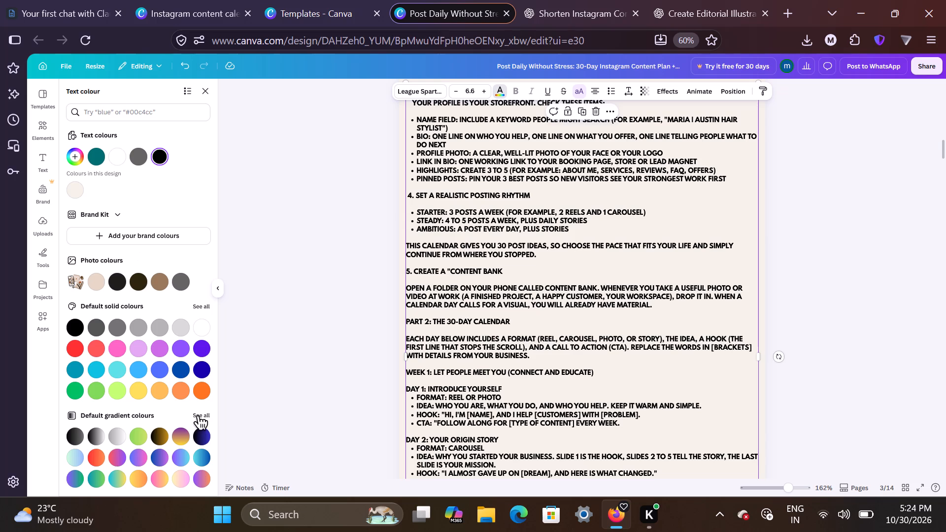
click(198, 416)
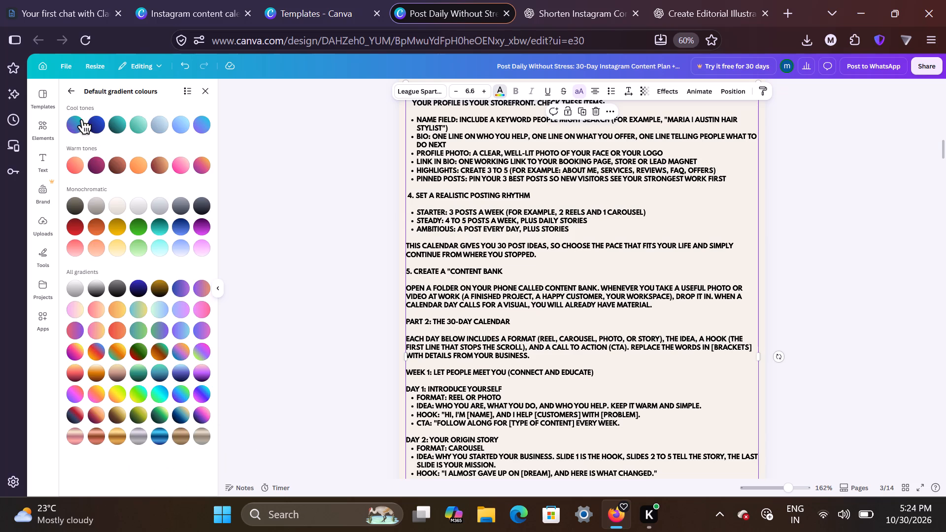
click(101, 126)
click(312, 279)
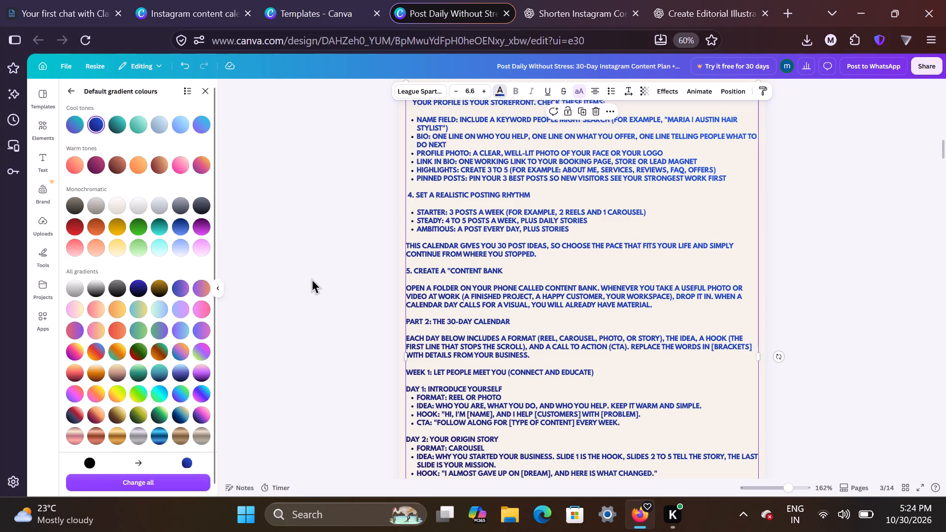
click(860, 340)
Look over page 3 from top to bottom to judge the text's blue gradient against the background.
scroll(860, 340, up, 1)
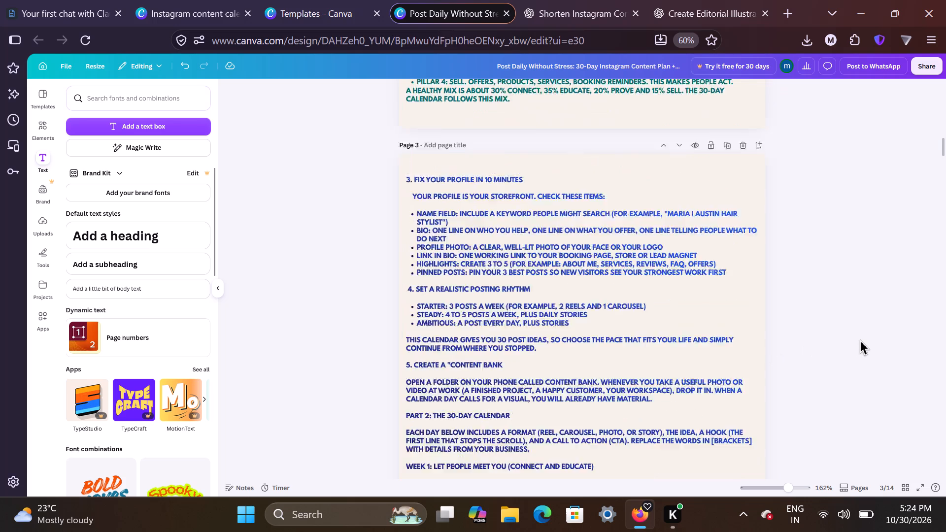
scroll(860, 340, up, 2)
scroll(860, 340, down, 4)
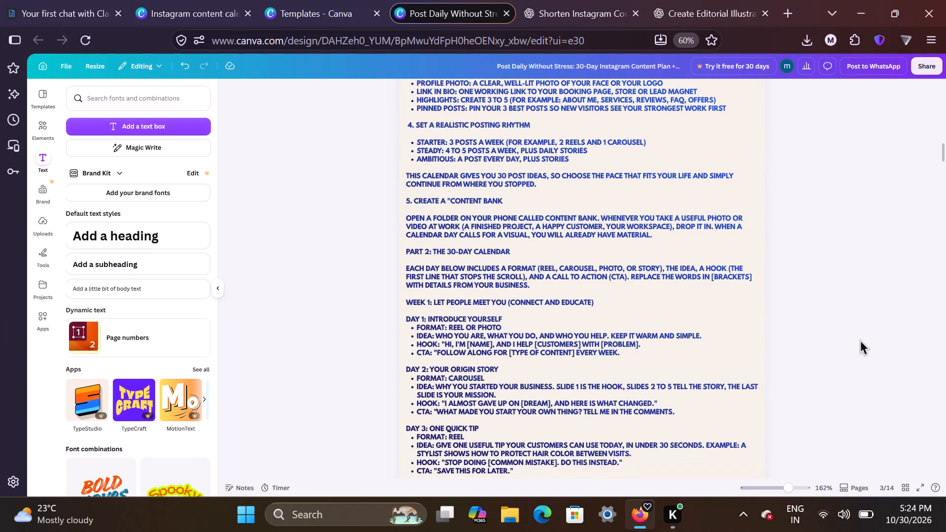
scroll(860, 340, down, 2)
scroll(860, 340, up, 2)
scroll(790, 258, up, 2)
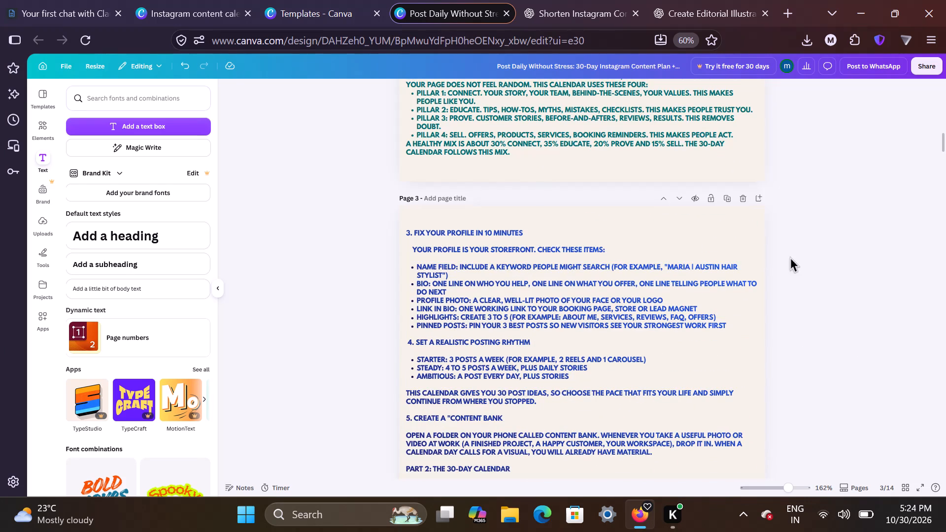
Try greys, white, purple, sky blue and a blue-to-pink gradient as page 3's background, settling on the default black-to-blue gradient.
click(731, 230)
click(734, 215)
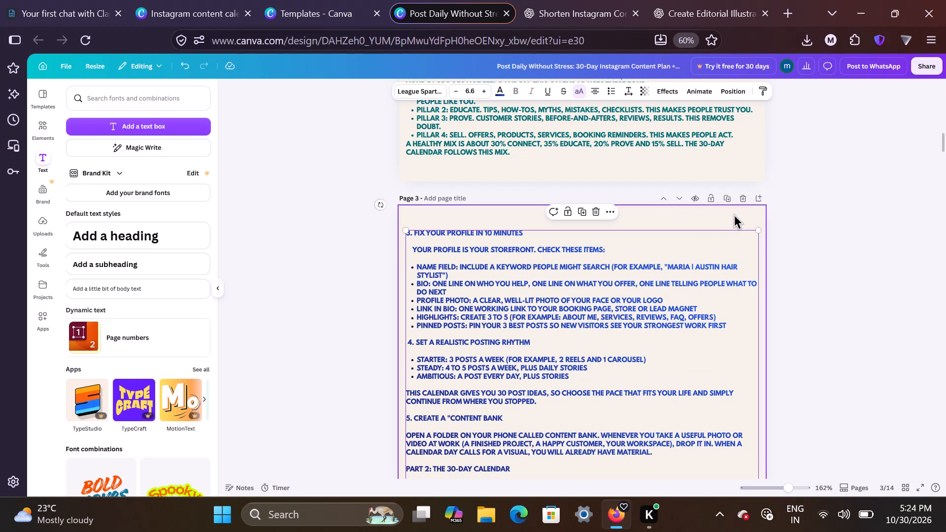
click(573, 92)
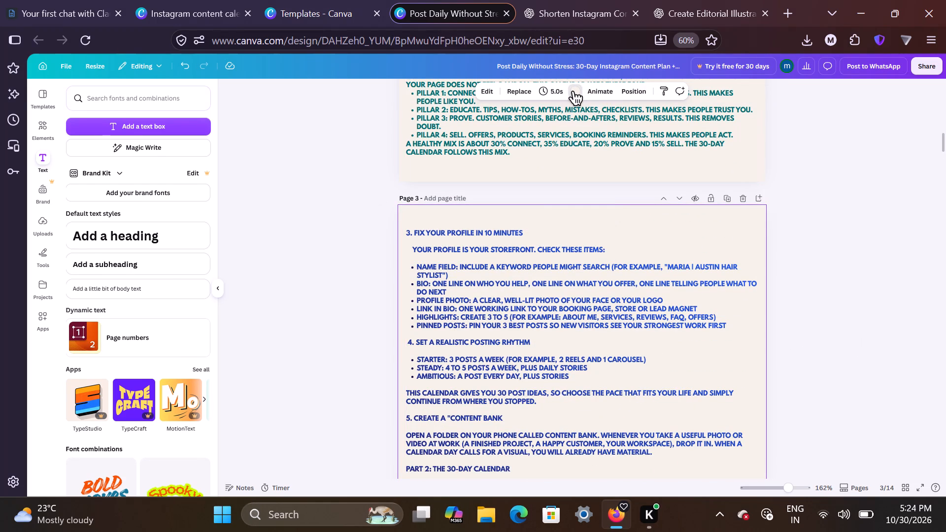
click(115, 189)
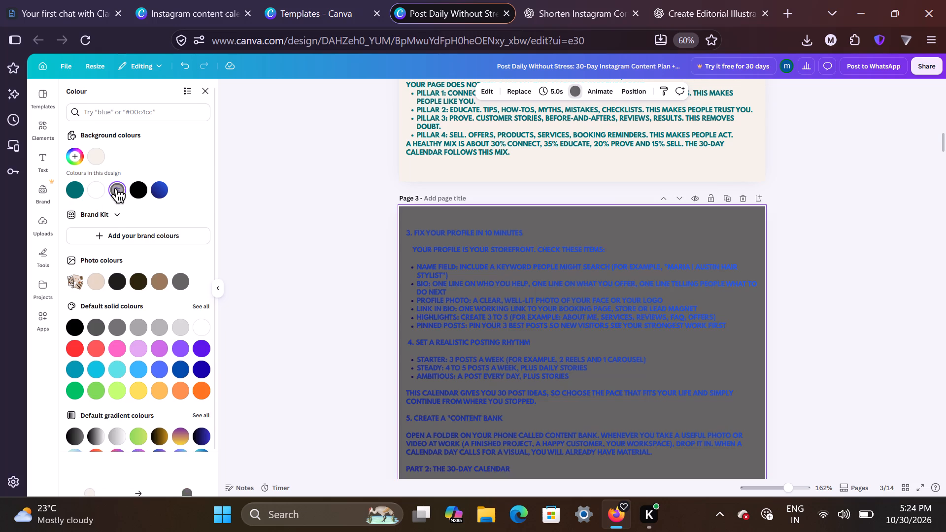
click(95, 191)
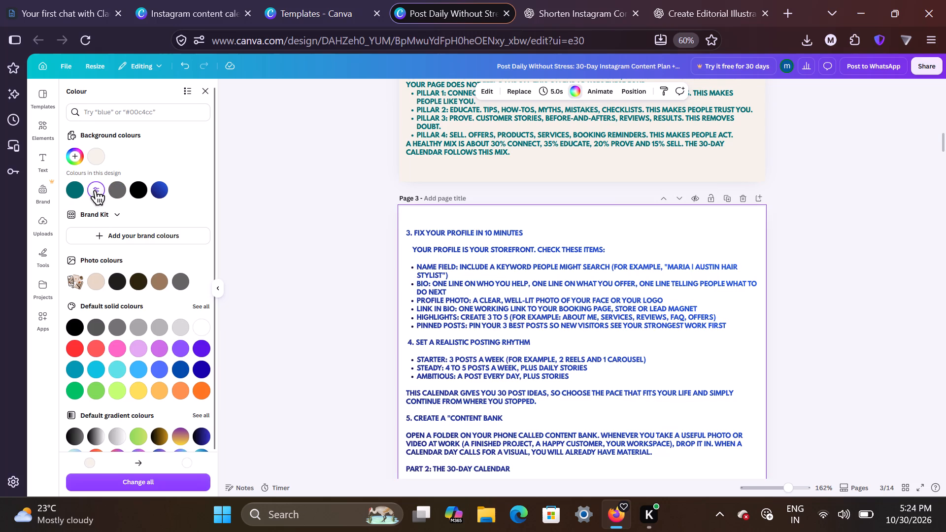
click(162, 326)
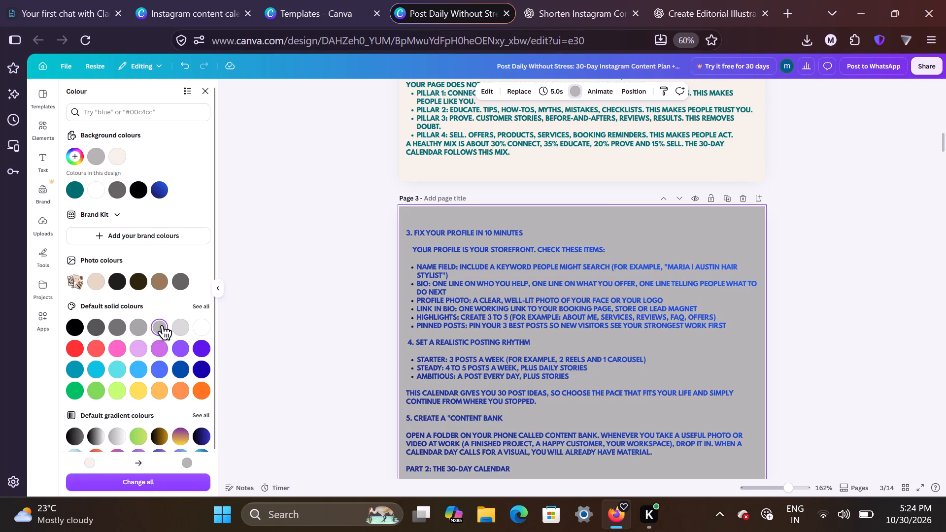
scroll(162, 326, down, 1)
click(162, 326)
click(145, 338)
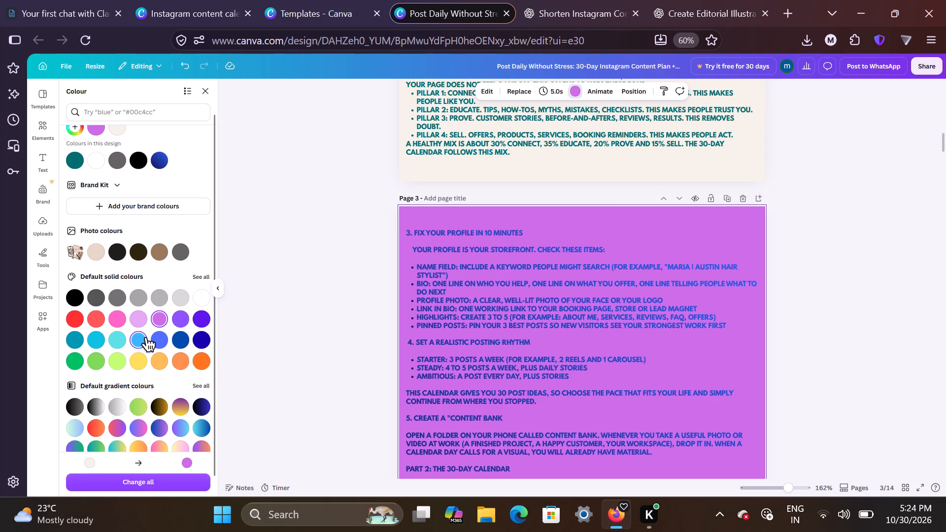
scroll(117, 365, down, 2)
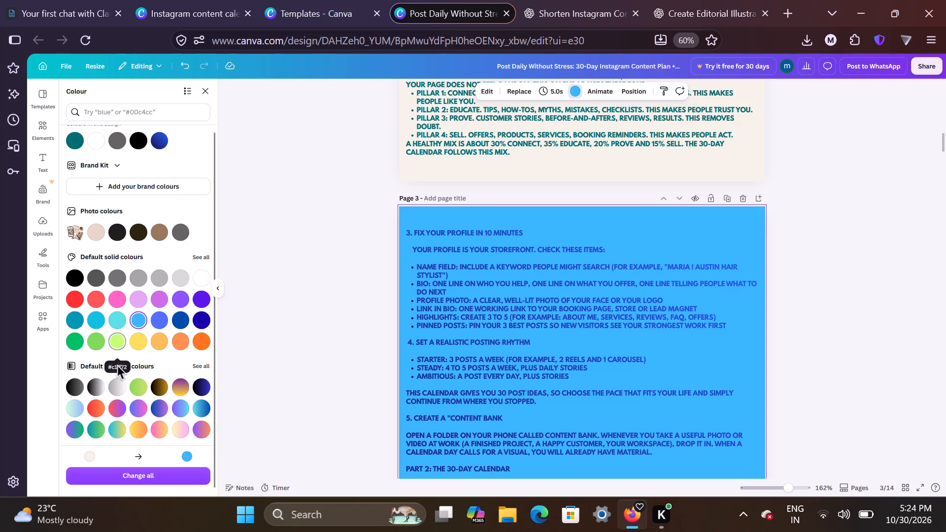
click(130, 416)
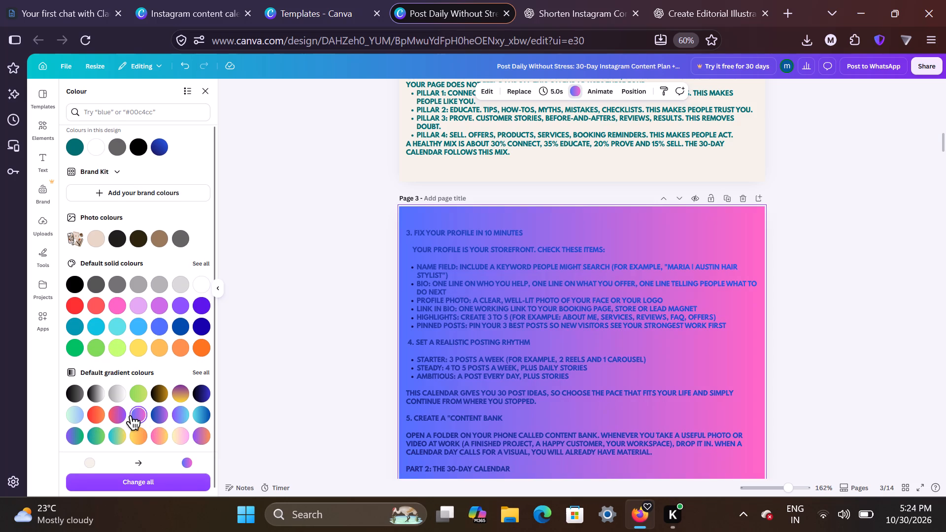
click(202, 391)
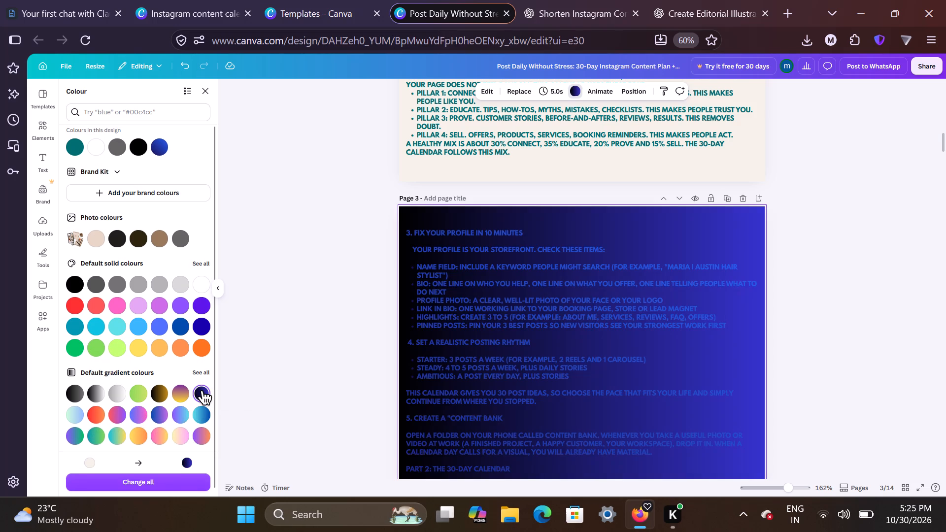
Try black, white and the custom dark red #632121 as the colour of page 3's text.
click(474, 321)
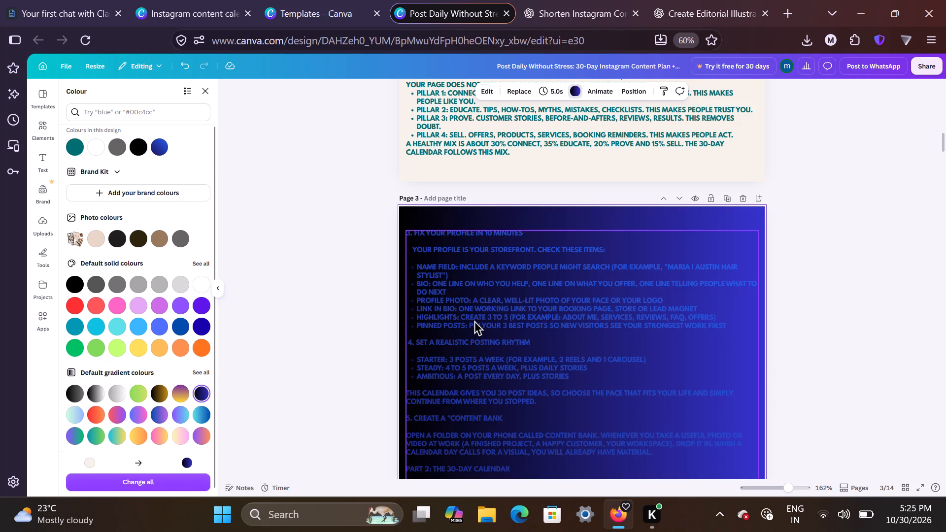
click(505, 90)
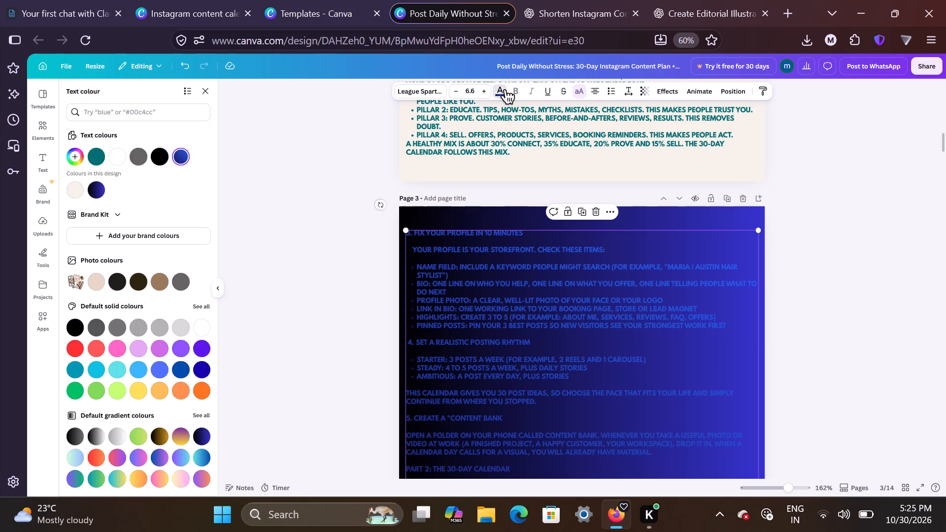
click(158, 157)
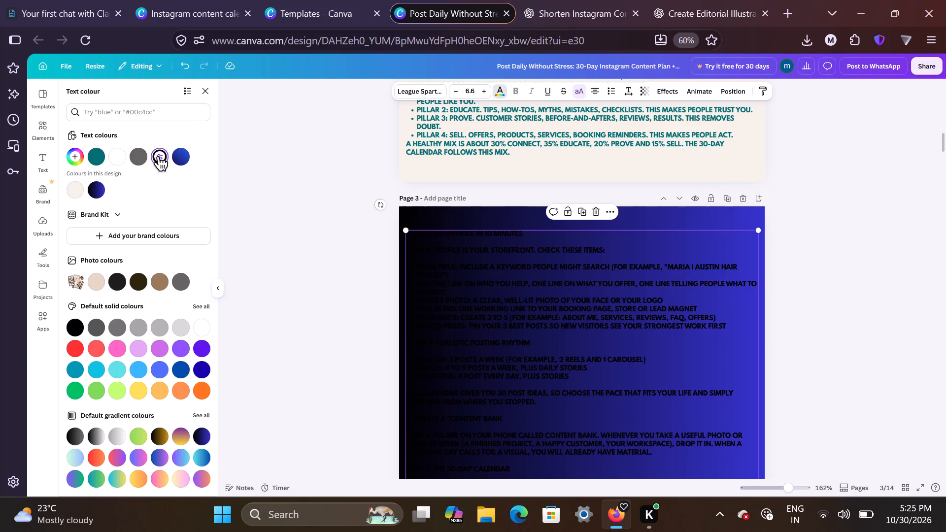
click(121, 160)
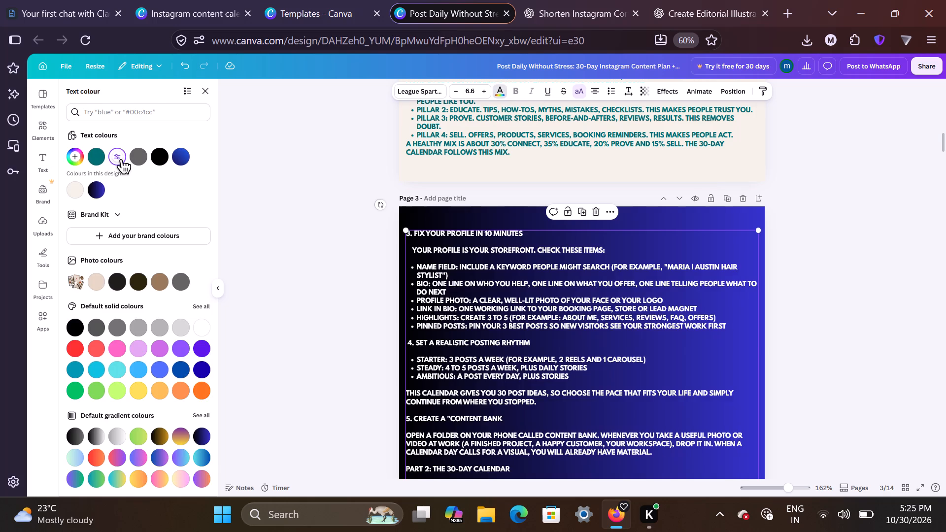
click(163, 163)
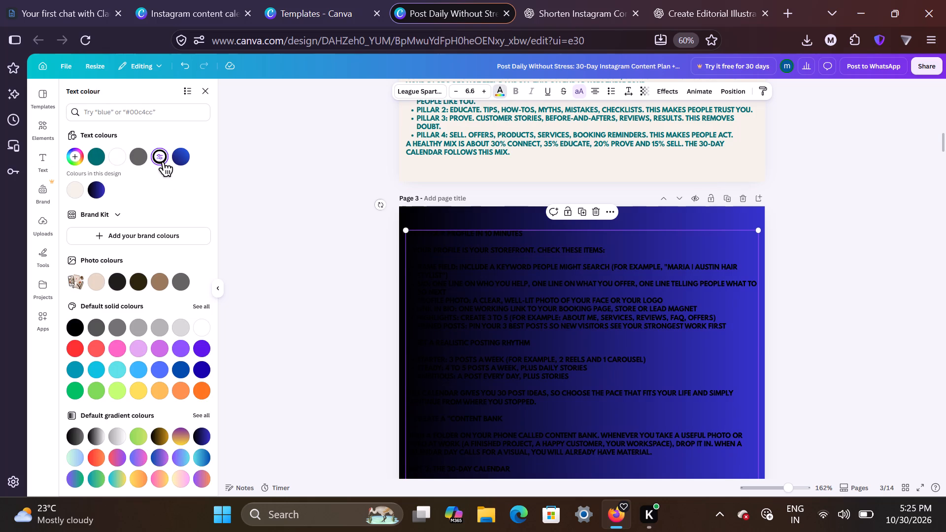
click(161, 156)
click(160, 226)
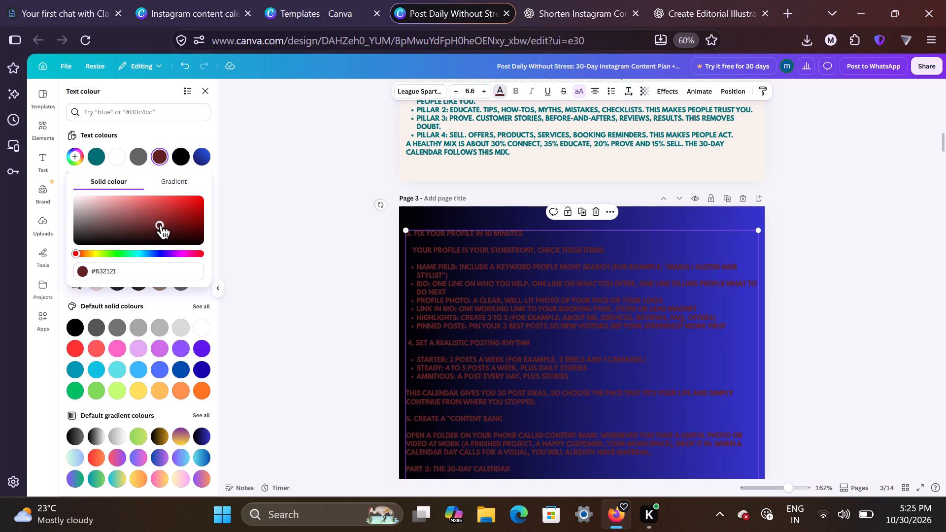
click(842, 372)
Look over page 3 to judge how readable the dark red text is on the black-to-blue gradient.
scroll(842, 372, down, 3)
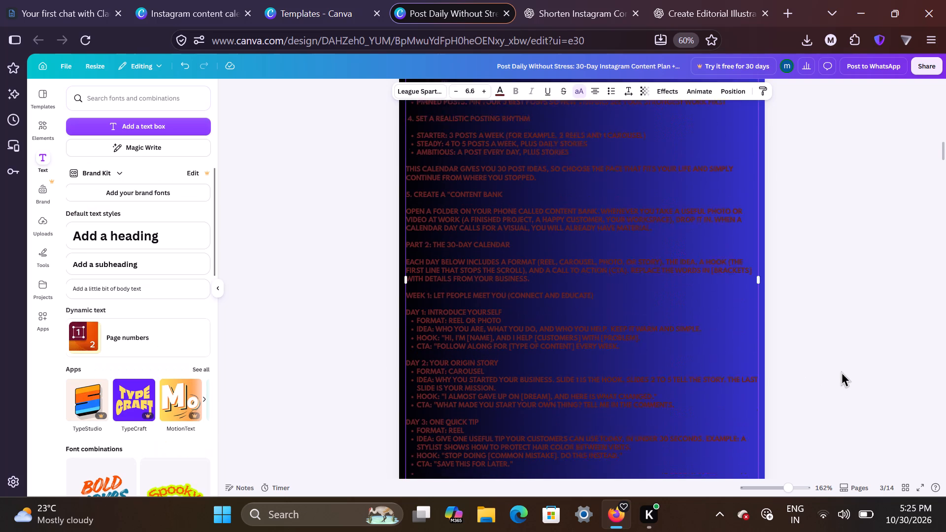
scroll(842, 372, down, 2)
click(842, 372)
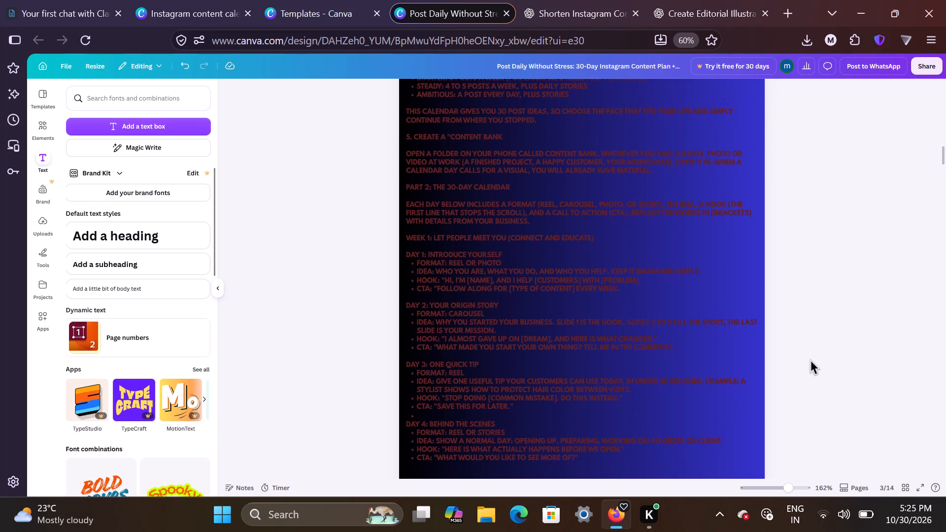
scroll(779, 343, up, 2)
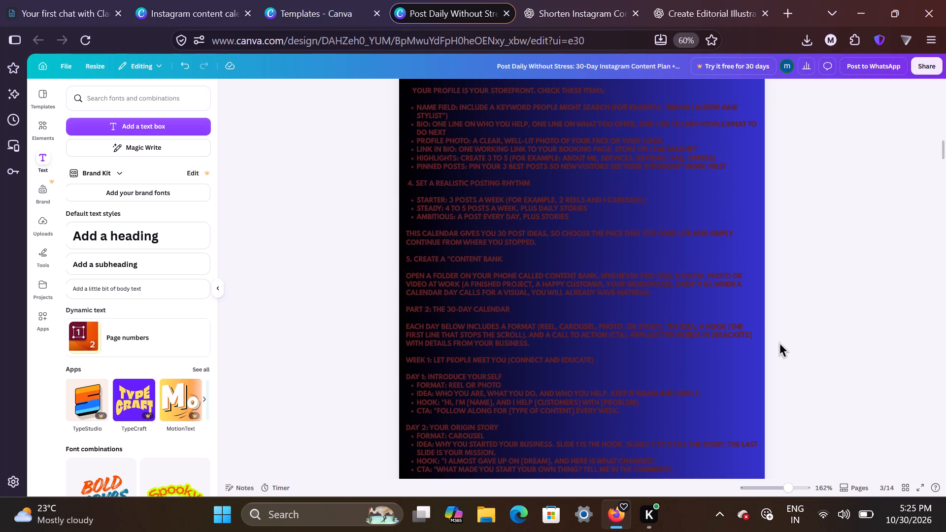
scroll(779, 343, up, 5)
scroll(779, 343, down, 1)
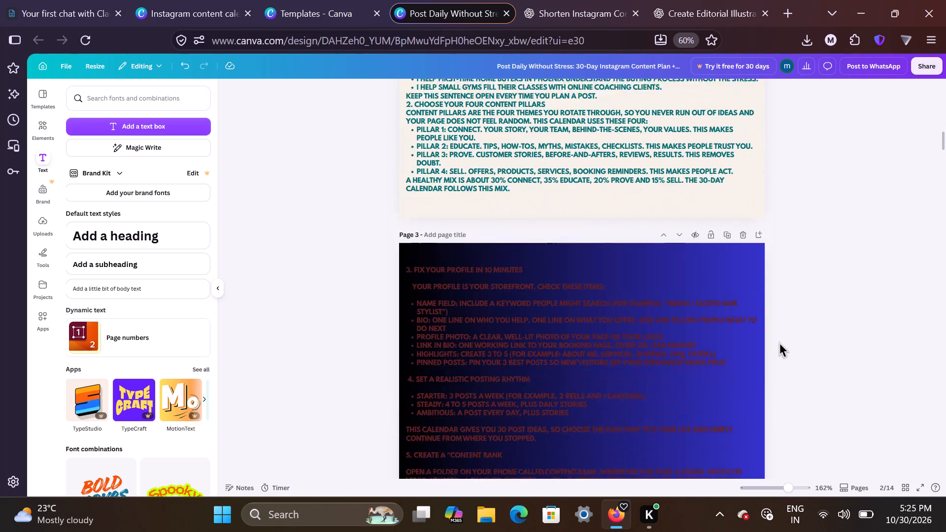
scroll(779, 343, down, 1)
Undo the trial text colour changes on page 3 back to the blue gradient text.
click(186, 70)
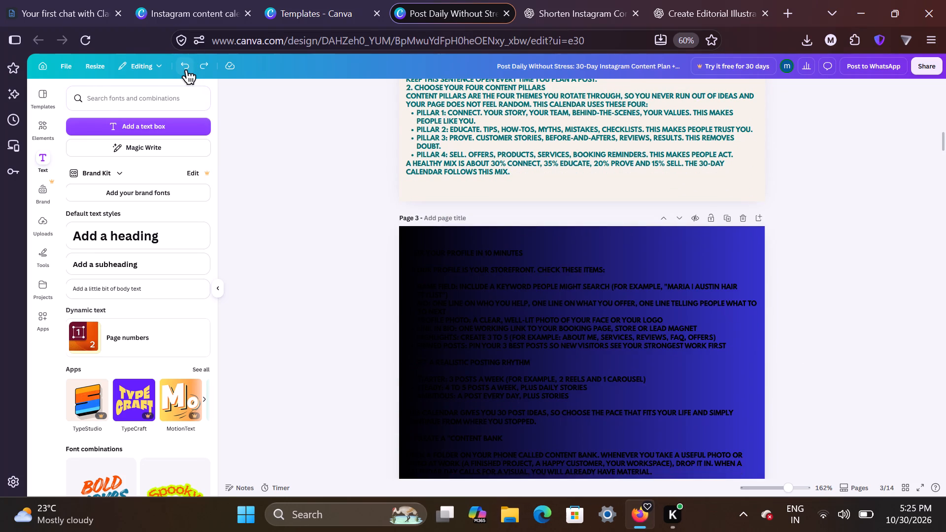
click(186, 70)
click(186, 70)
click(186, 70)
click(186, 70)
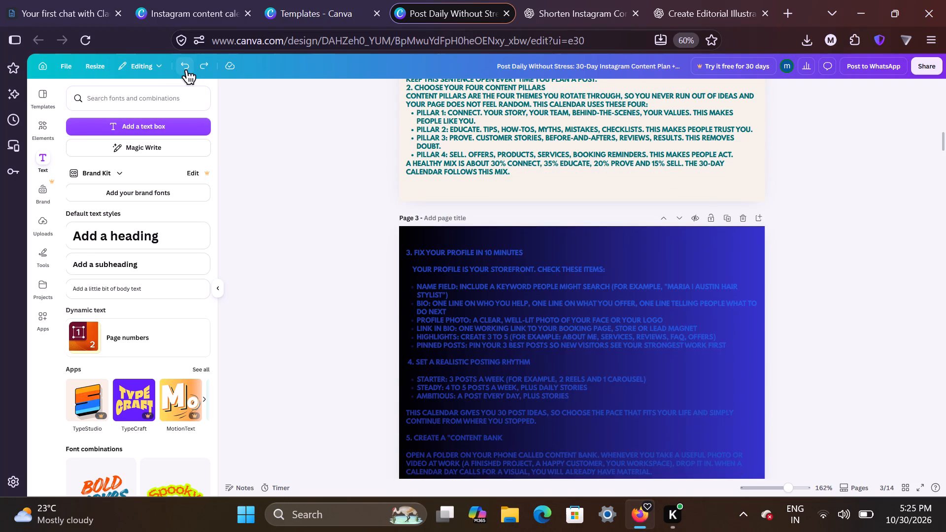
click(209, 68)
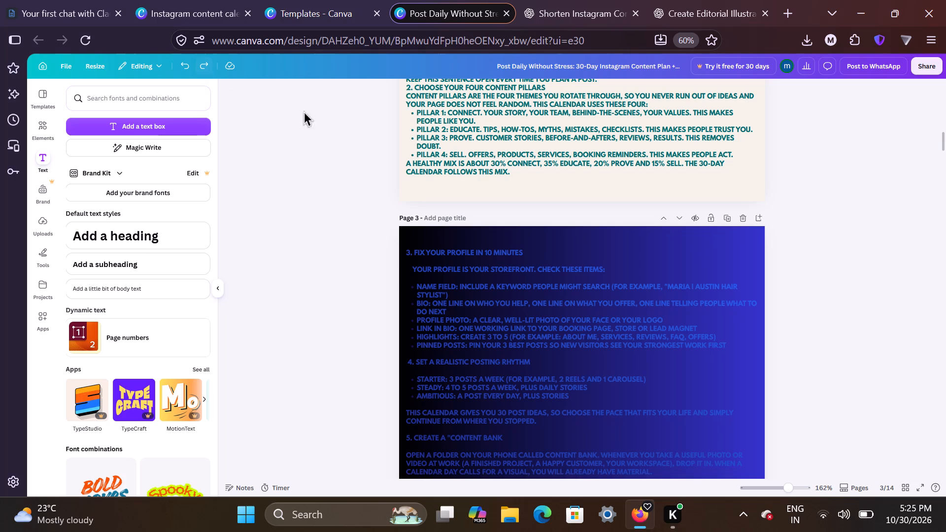
Change page 3's background from the gradient to the light orange cream already used as a background in this design.
click(715, 241)
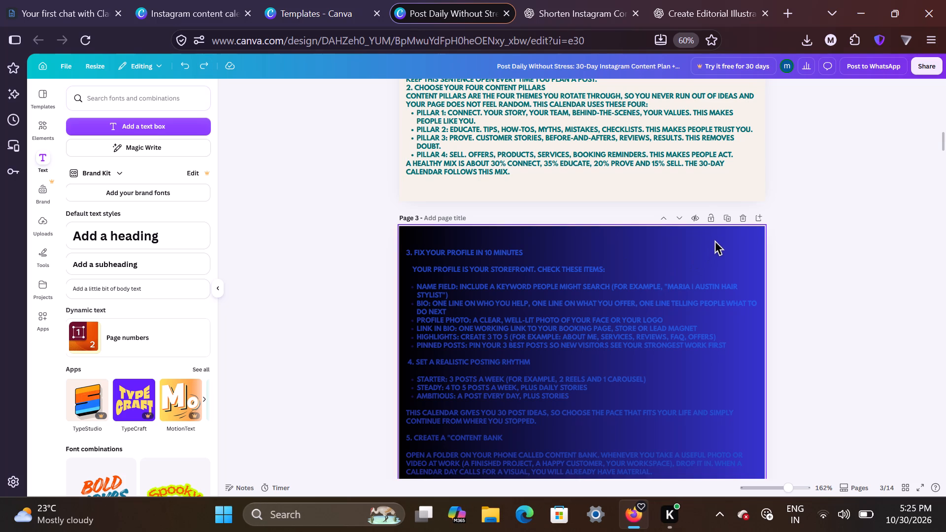
click(574, 87)
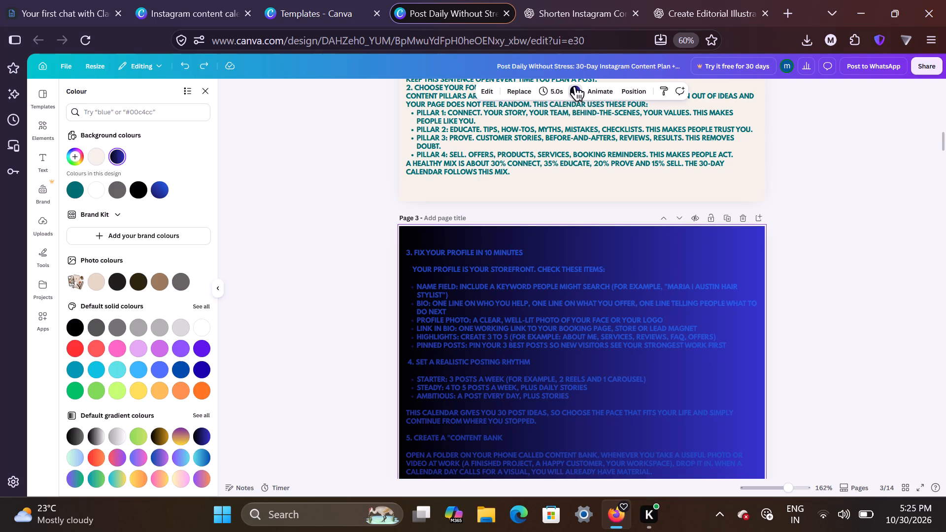
click(105, 156)
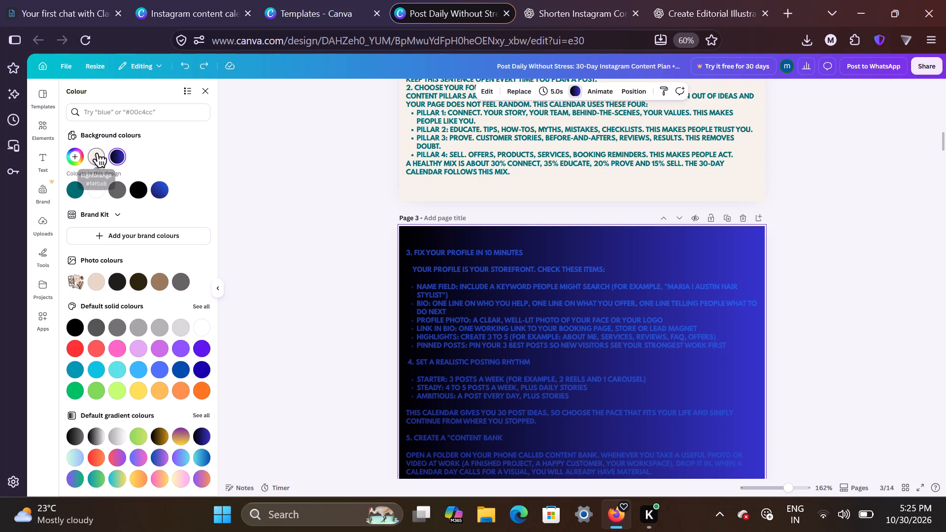
click(97, 154)
click(827, 412)
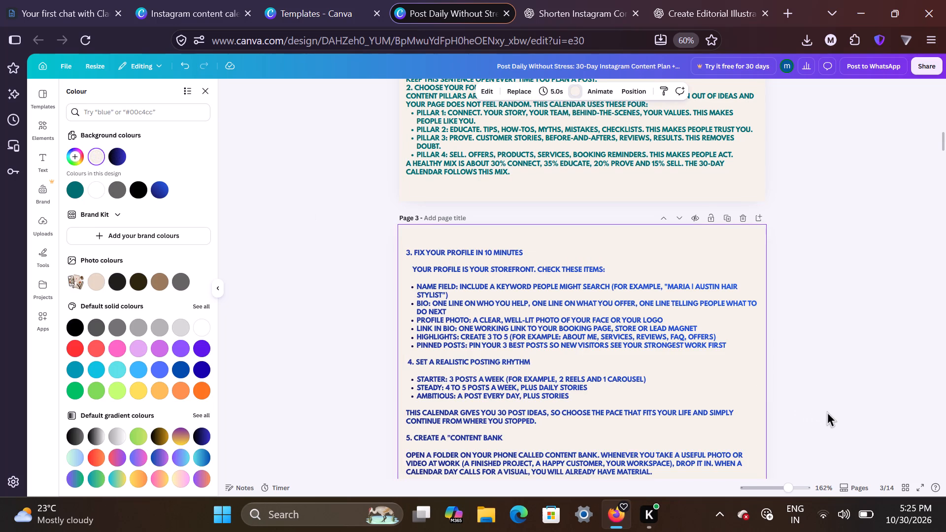
Compare page 3's text colour and background with the styling of pages 1 and 2.
scroll(827, 412, down, 7)
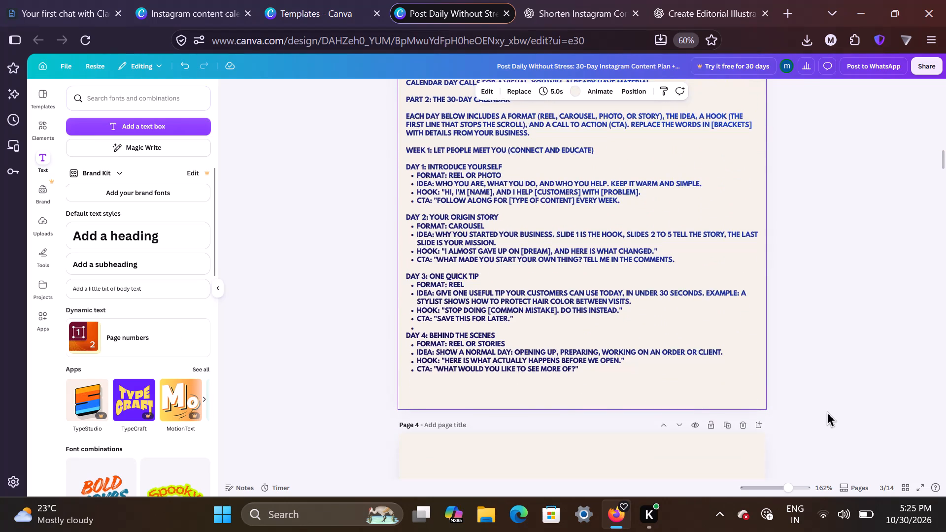
scroll(827, 412, down, 1)
scroll(827, 412, up, 10)
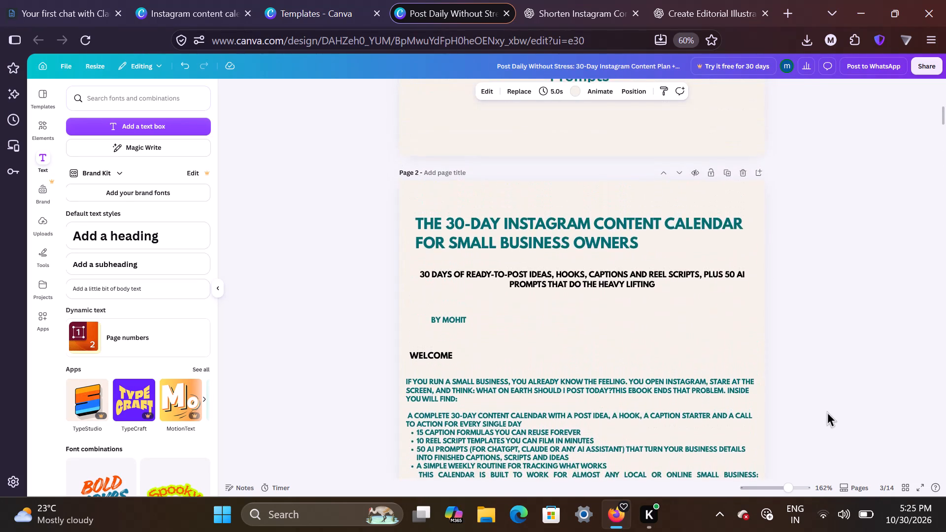
scroll(827, 412, up, 2)
scroll(827, 412, down, 8)
scroll(827, 412, up, 1)
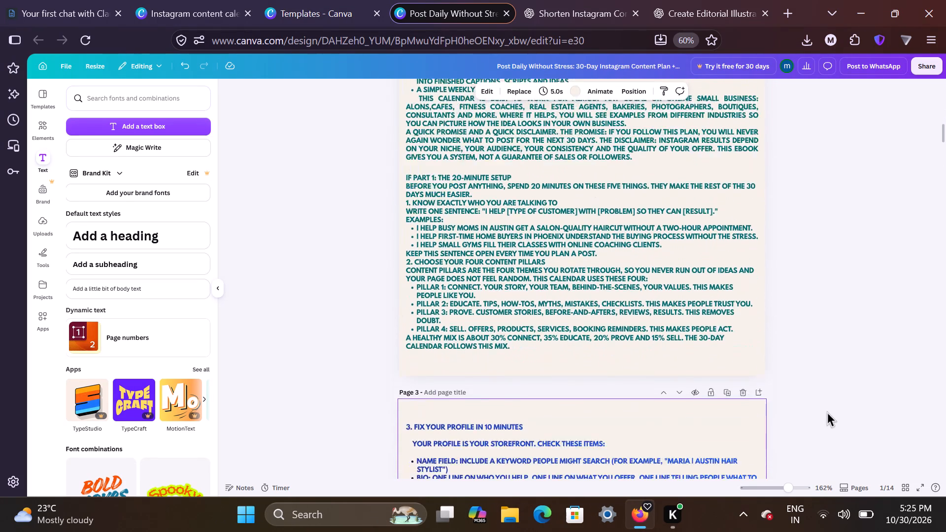
scroll(827, 412, up, 3)
scroll(827, 412, down, 5)
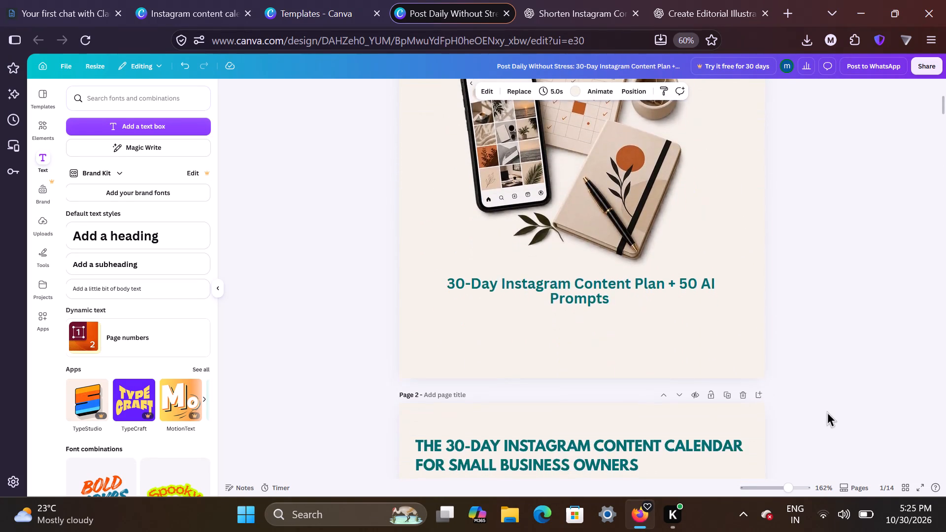
scroll(827, 412, down, 5)
scroll(827, 412, up, 1)
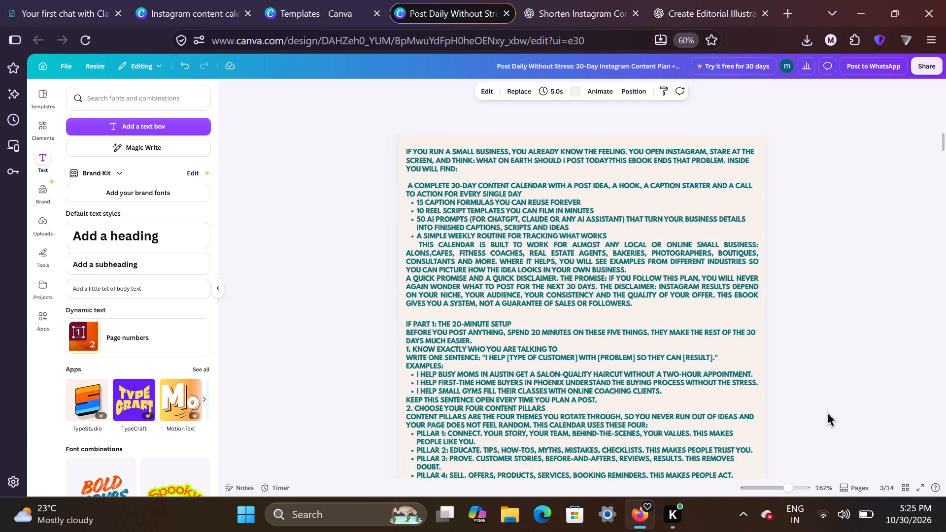
scroll(827, 412, down, 6)
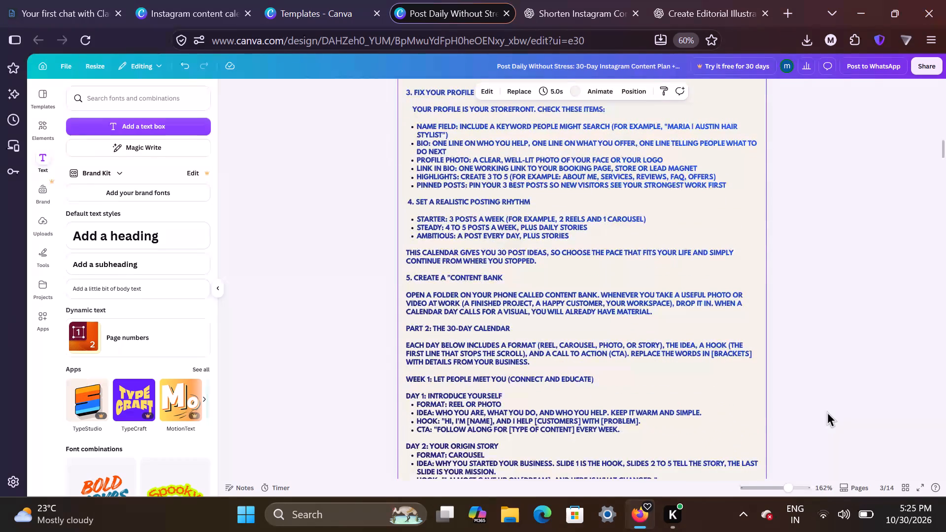
Change all the text in page 3's text box to the teal used on the other pages.
click(643, 373)
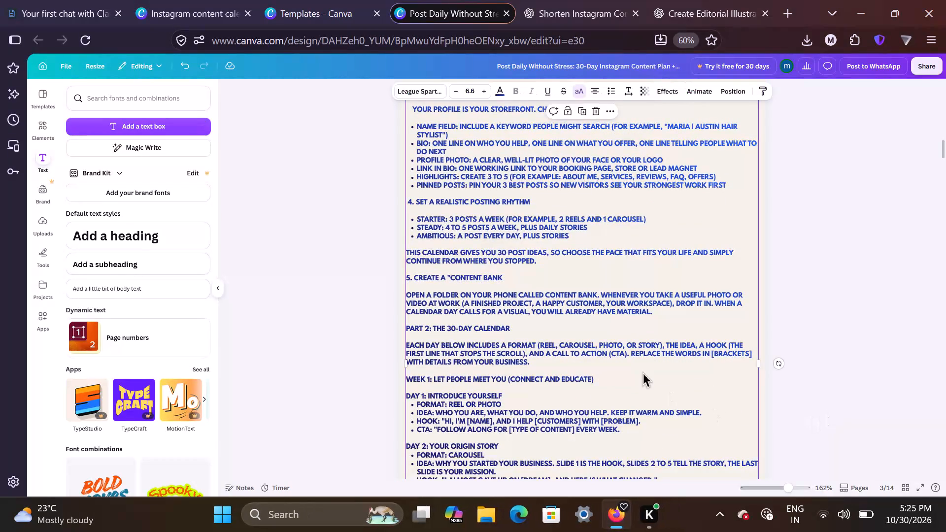
click(501, 86)
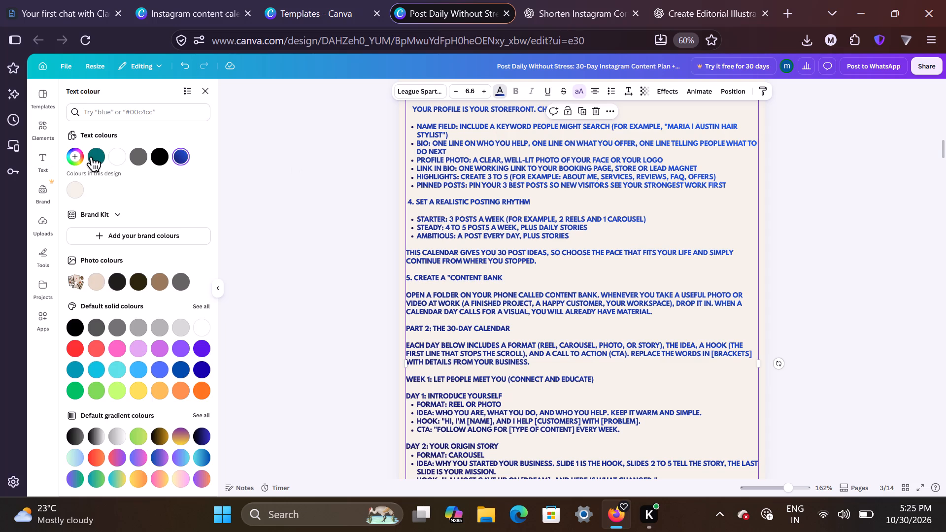
click(91, 158)
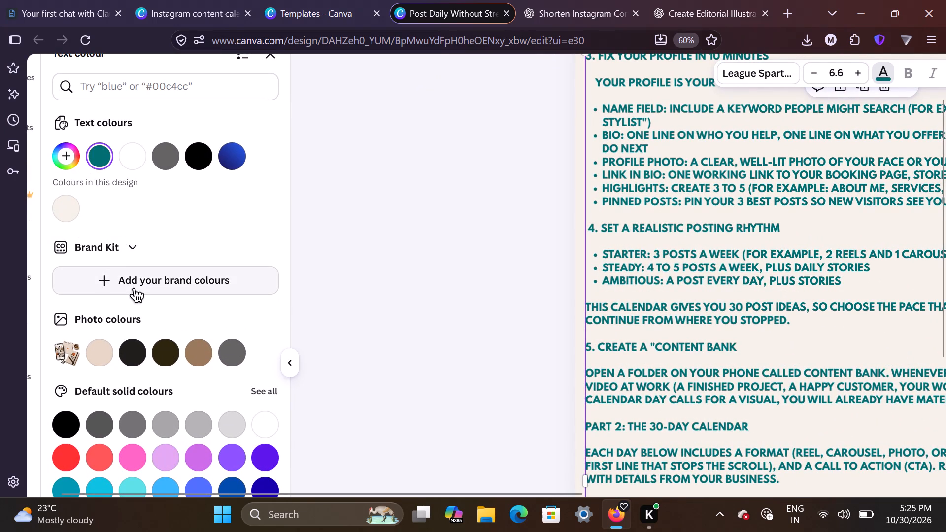
scroll(187, 282, down, 1)
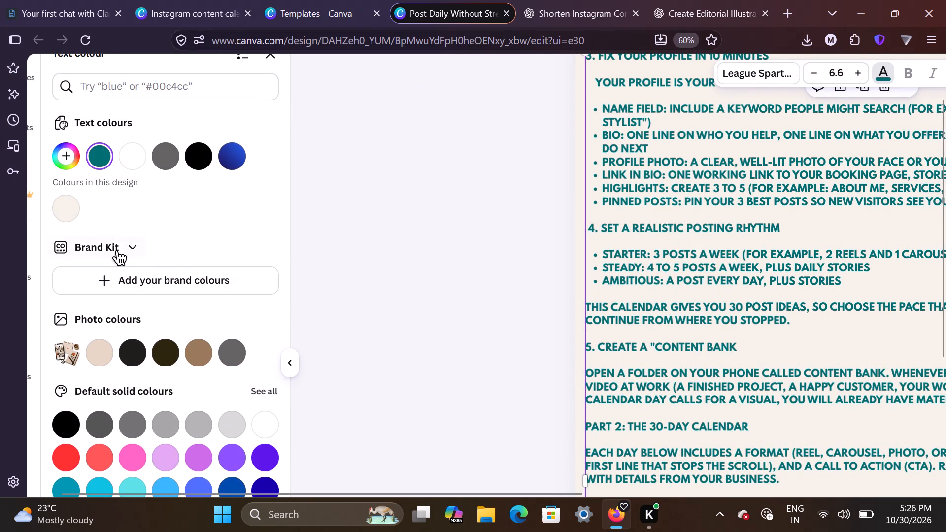
click(112, 250)
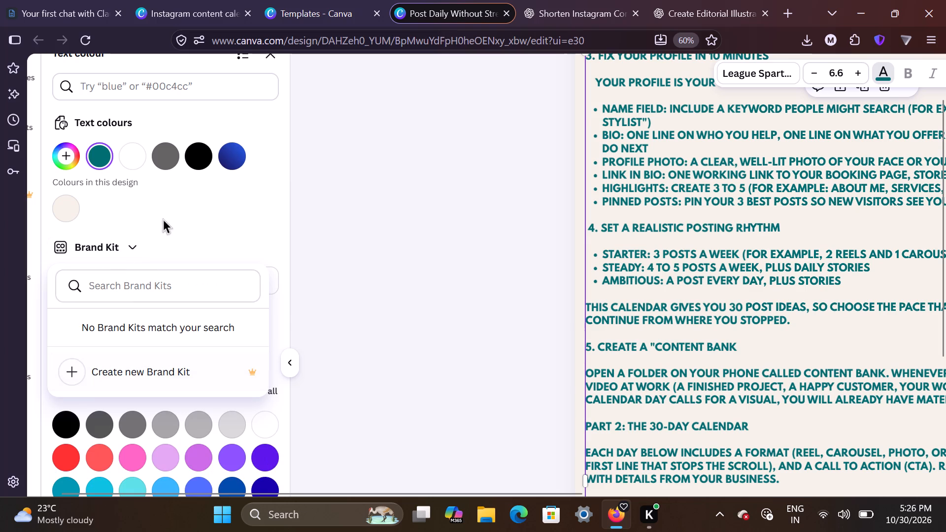
click(171, 207)
scroll(171, 207, down, 3)
scroll(188, 323, down, 1)
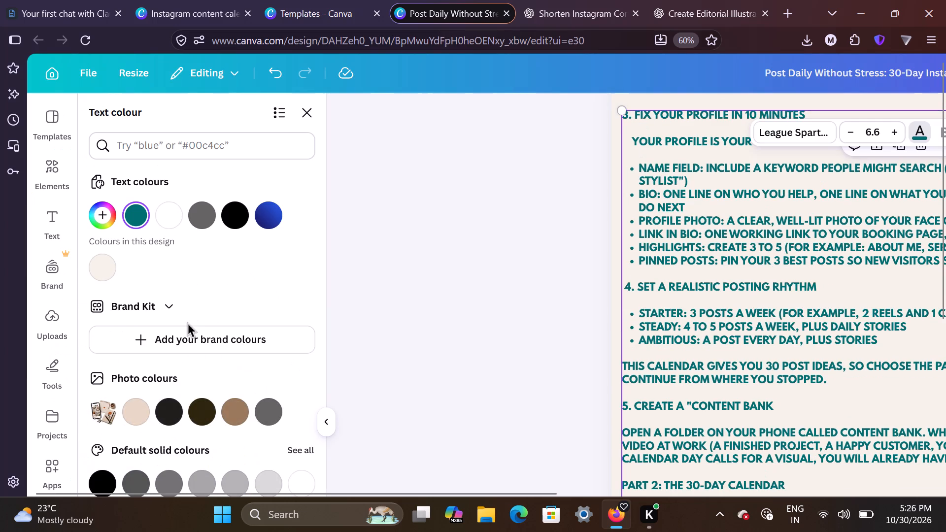
scroll(188, 323, down, 2)
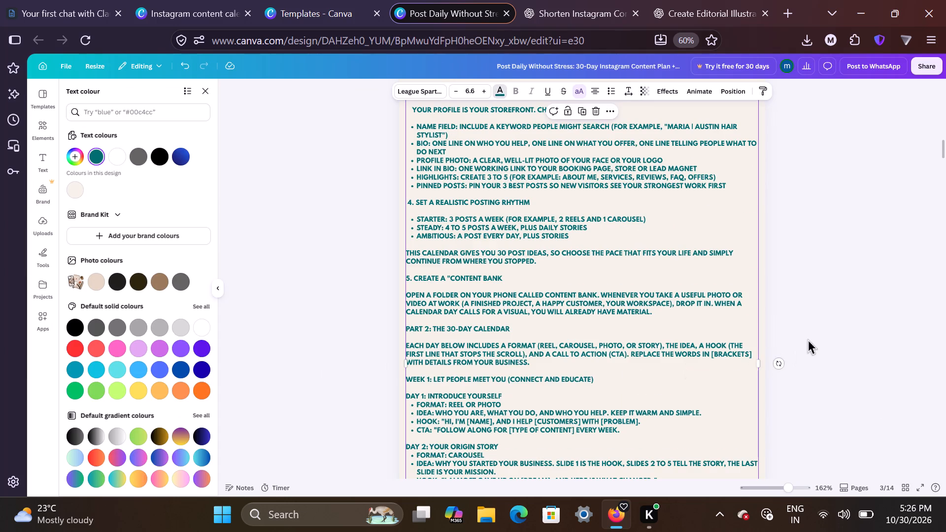
click(808, 340)
click(808, 340)
Review pages 1 to 3 for consistent text colour and background, with the zoom reduced to 90%.
scroll(739, 259, up, 5)
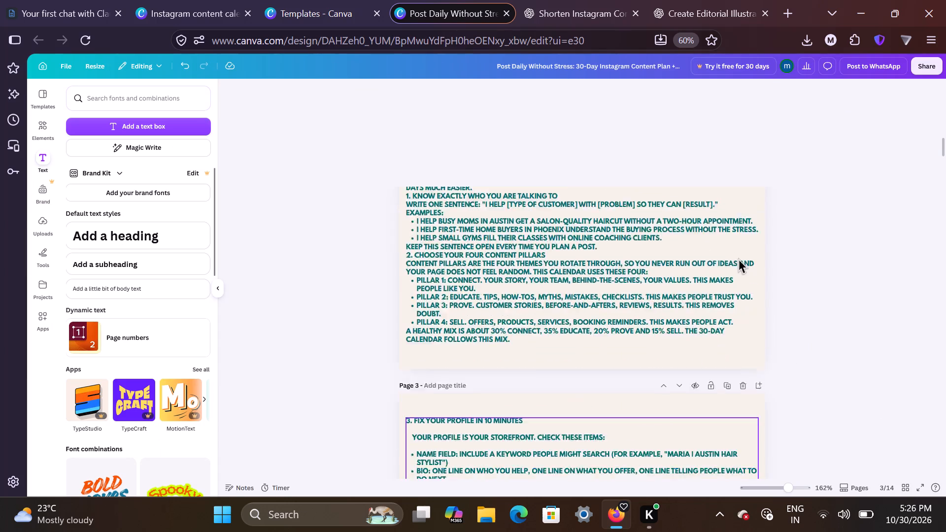
scroll(739, 259, up, 2)
click(908, 310)
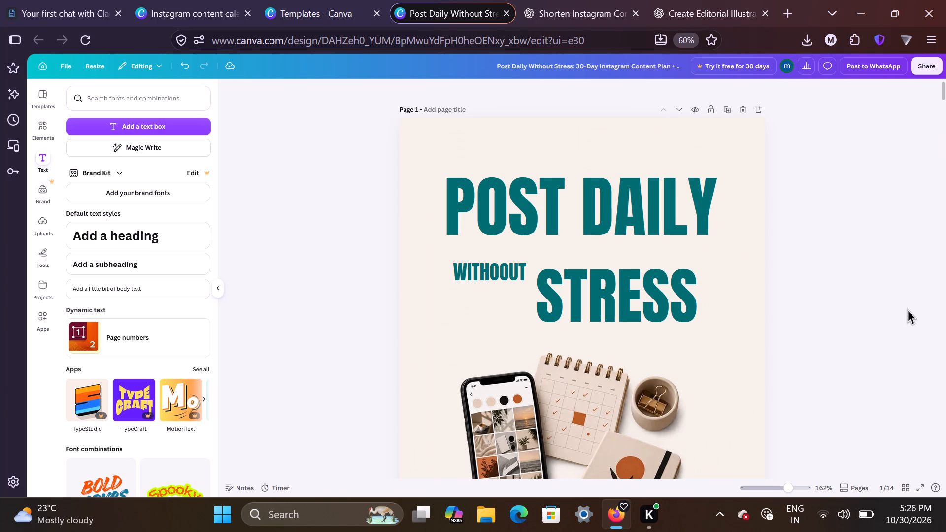
scroll(908, 310, down, 6)
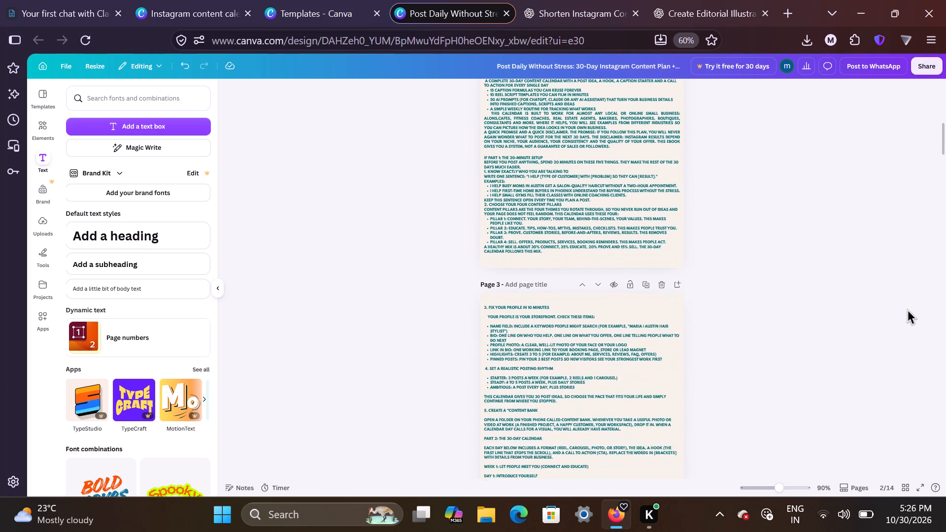
scroll(908, 310, down, 3)
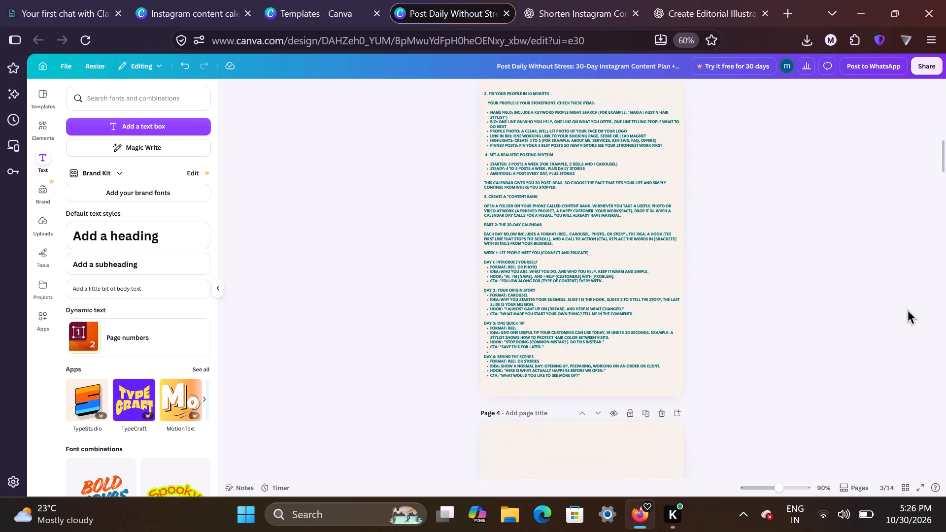
Delete the surplus blank pages so that the design keeps only pages 1 to 4.
scroll(908, 310, up, 7)
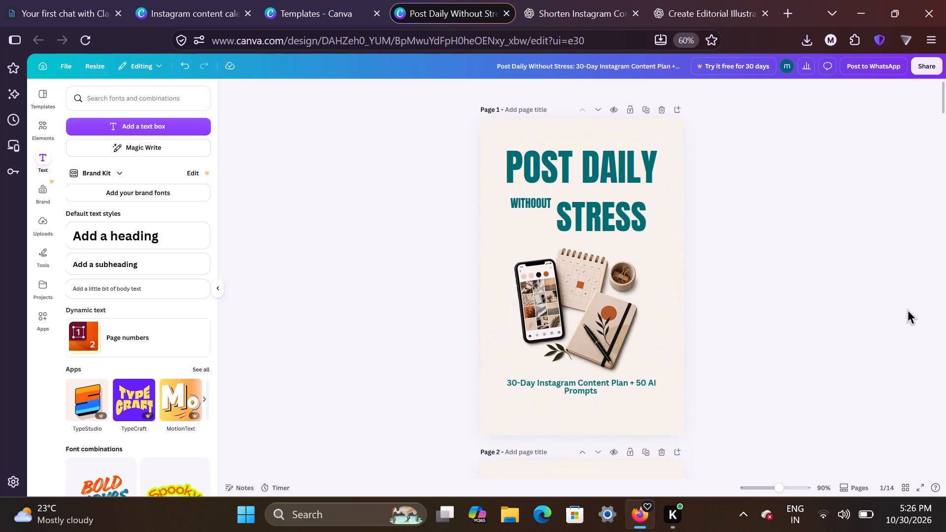
scroll(908, 310, down, 7)
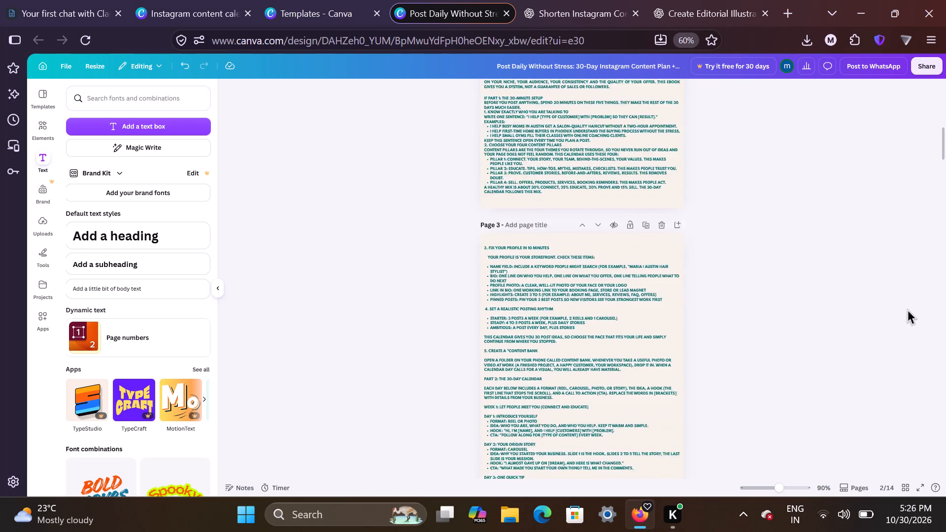
scroll(908, 310, down, 7)
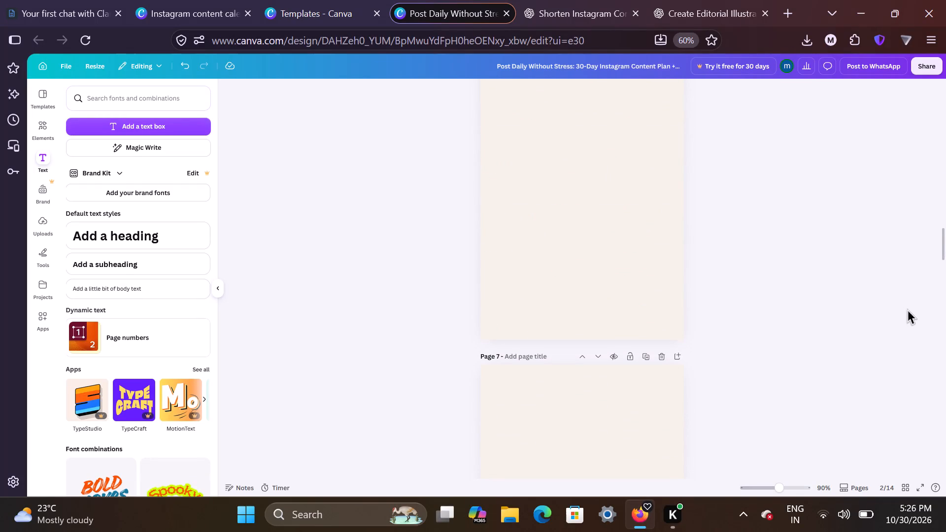
scroll(656, 315, down, 3)
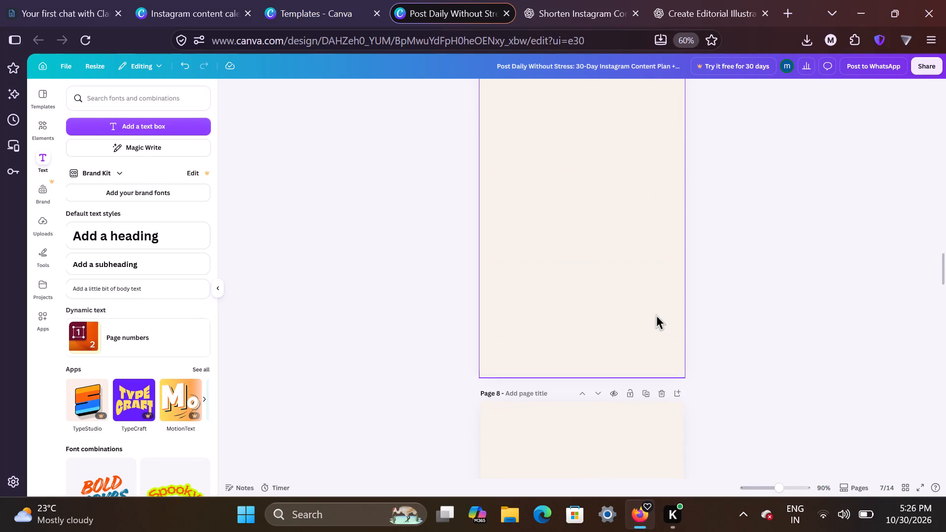
triple_click(659, 392)
triple_click(659, 392)
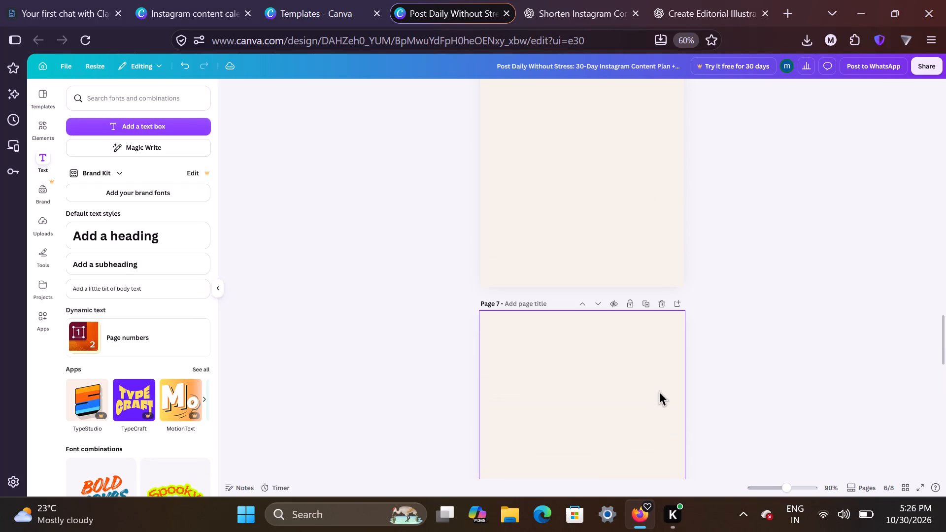
click(663, 307)
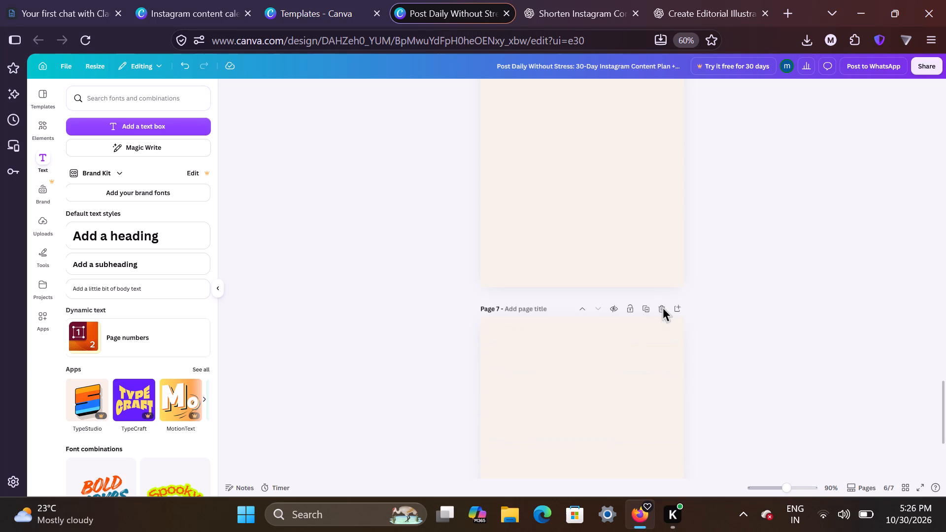
click(663, 307)
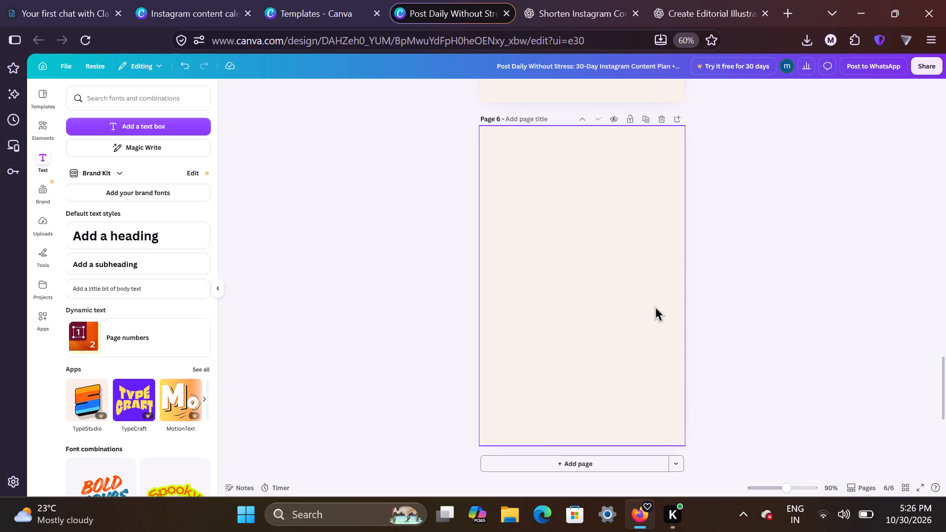
scroll(662, 286, up, 2)
click(661, 291)
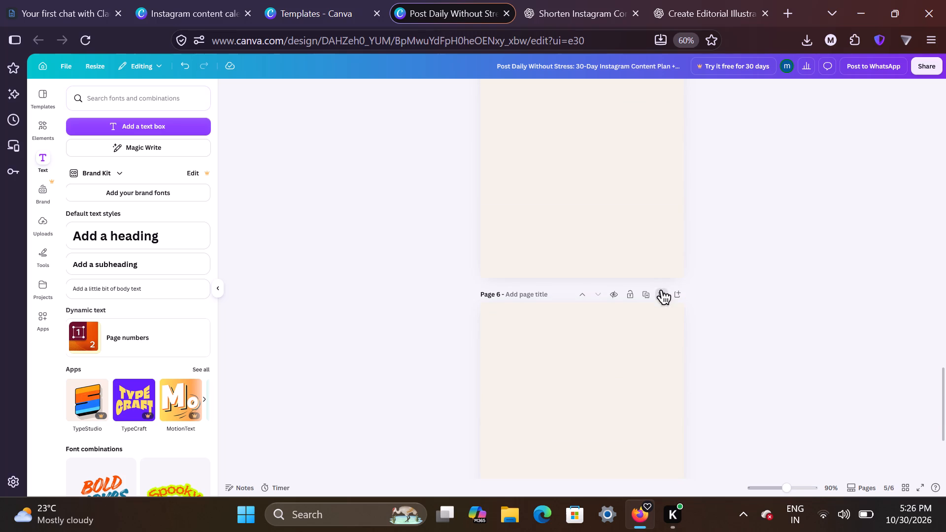
scroll(661, 291, up, 2)
click(660, 302)
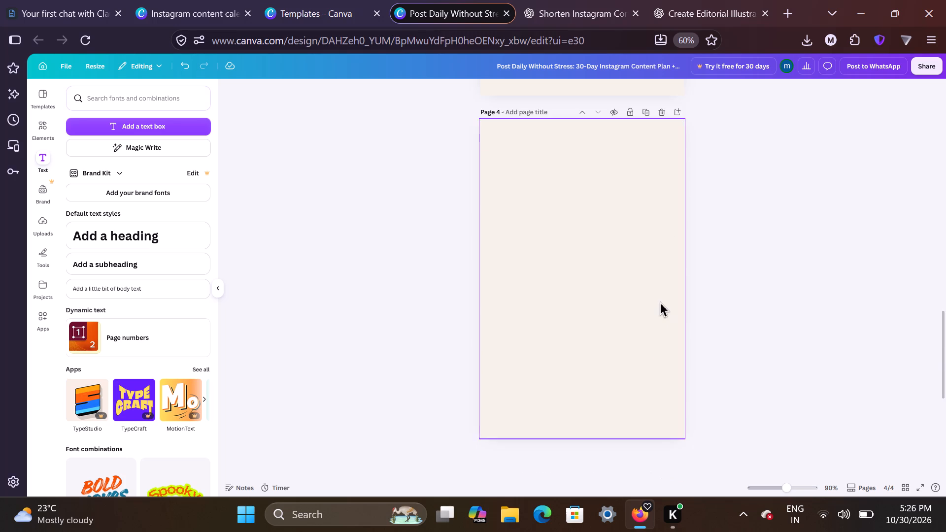
Look over the remaining pages, going from page 4 back up to the cover.
scroll(660, 302, up, 7)
click(753, 314)
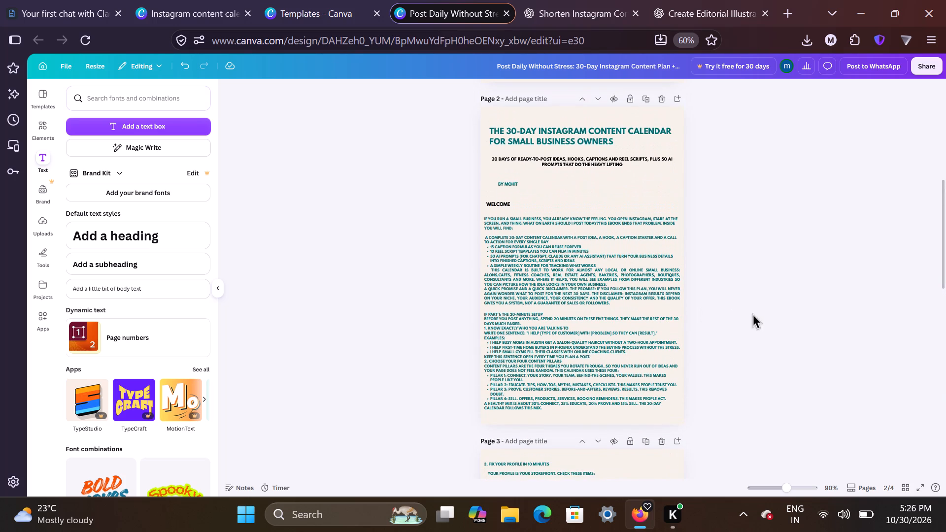
scroll(753, 314, up, 3)
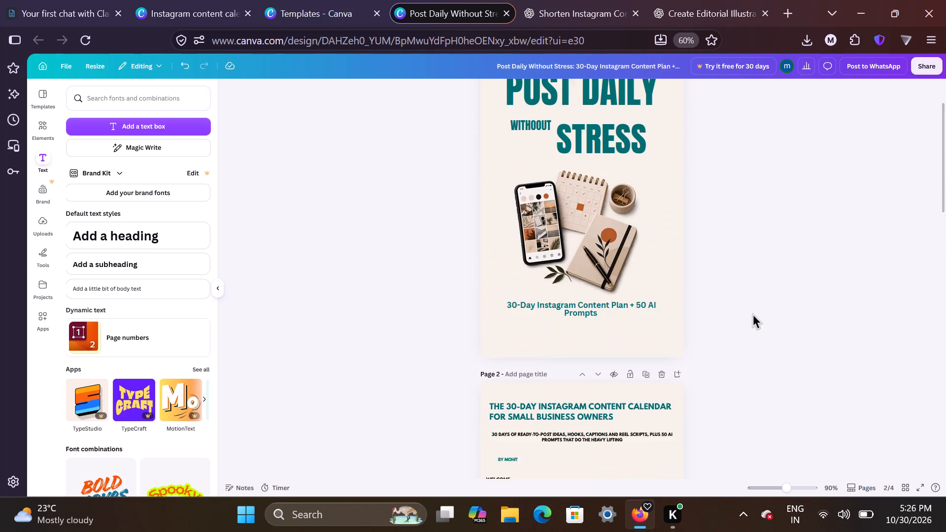
scroll(753, 314, up, 2)
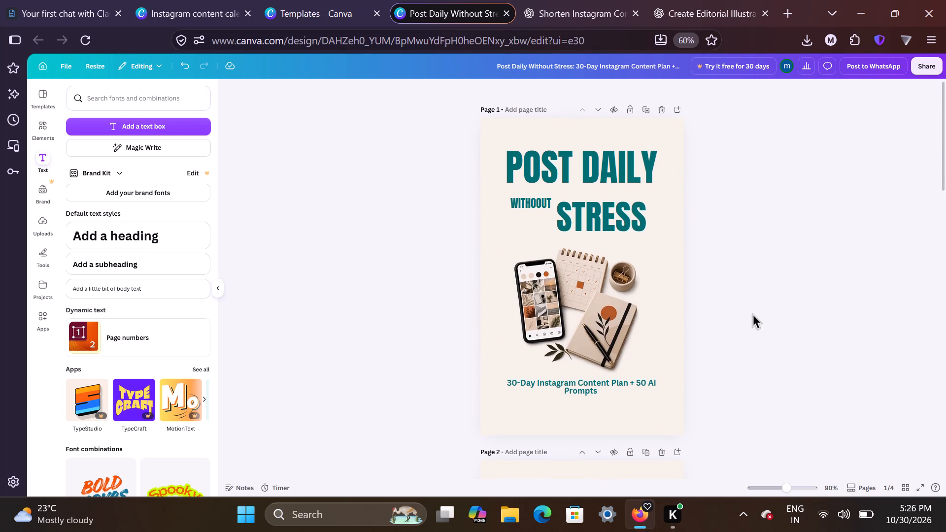
Duplicate the text box on page 3 so its formatting can be reused for the next page's text.
scroll(518, 163, down, 3)
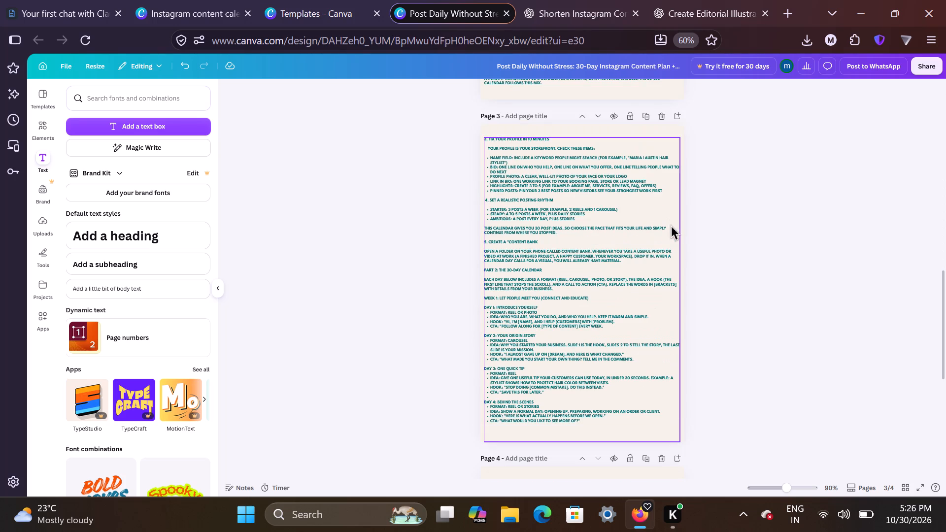
scroll(796, 170, down, 4)
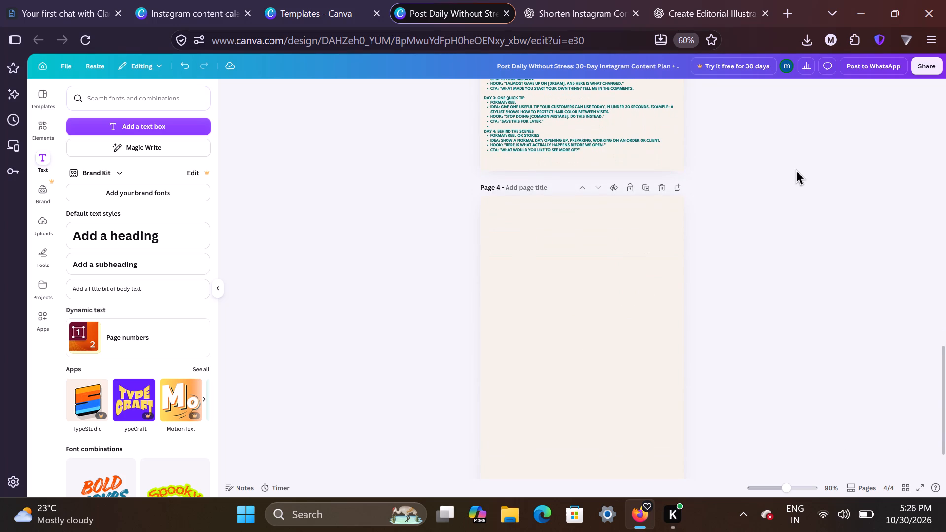
click(537, 336)
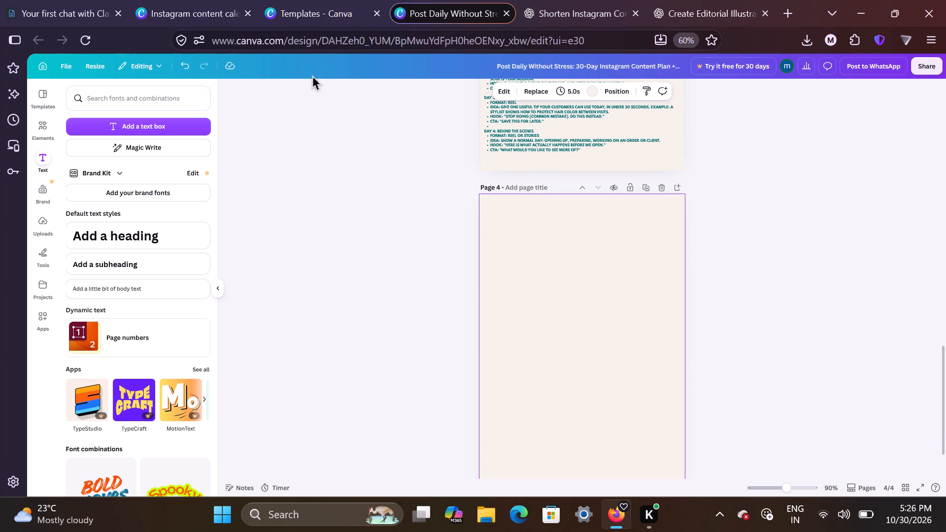
scroll(494, 165, up, 3)
click(536, 212)
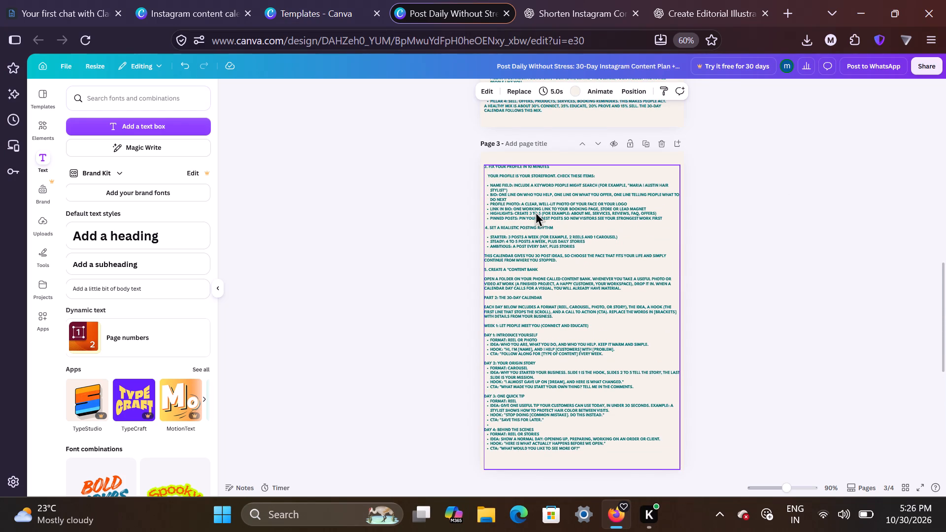
click(611, 146)
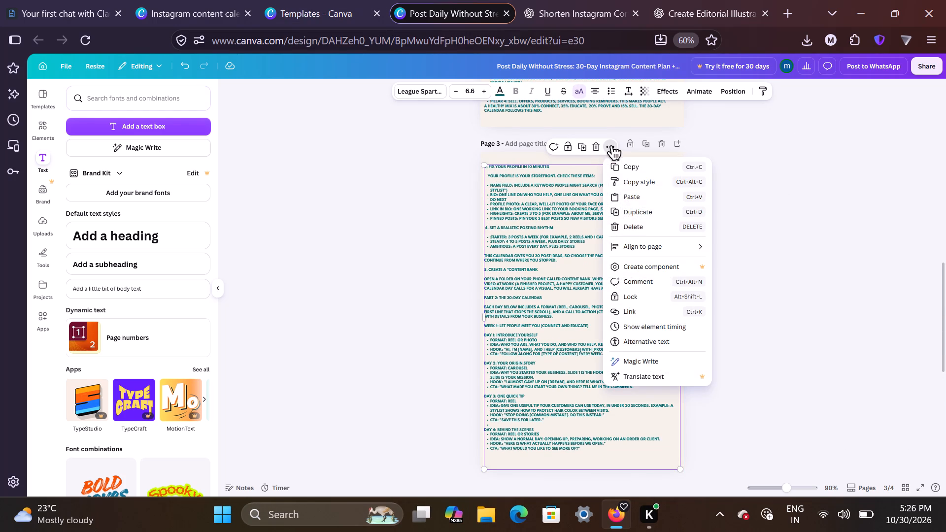
click(627, 210)
Move the duplicated text box off page 3 and down onto the blank page 4.
scroll(627, 210, down, 2)
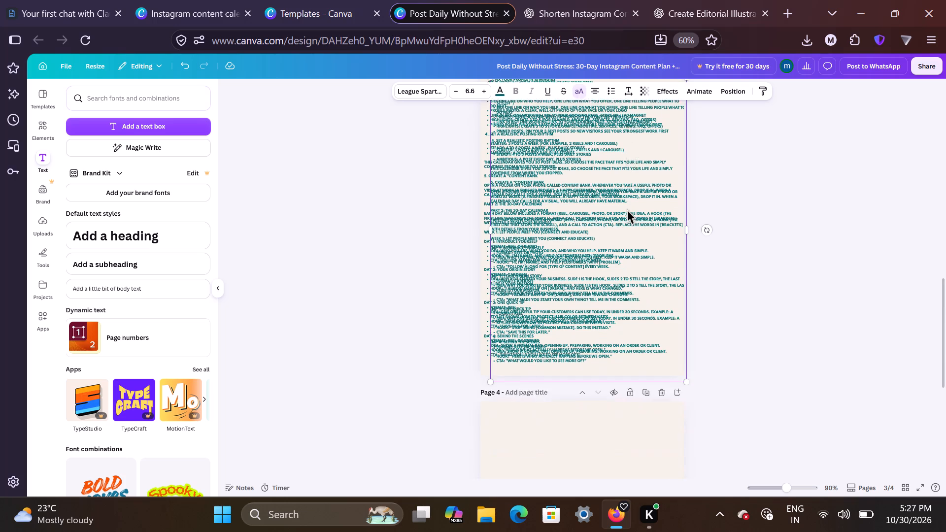
scroll(627, 210, down, 2)
scroll(641, 177, up, 2)
drag(641, 177, 639, 277)
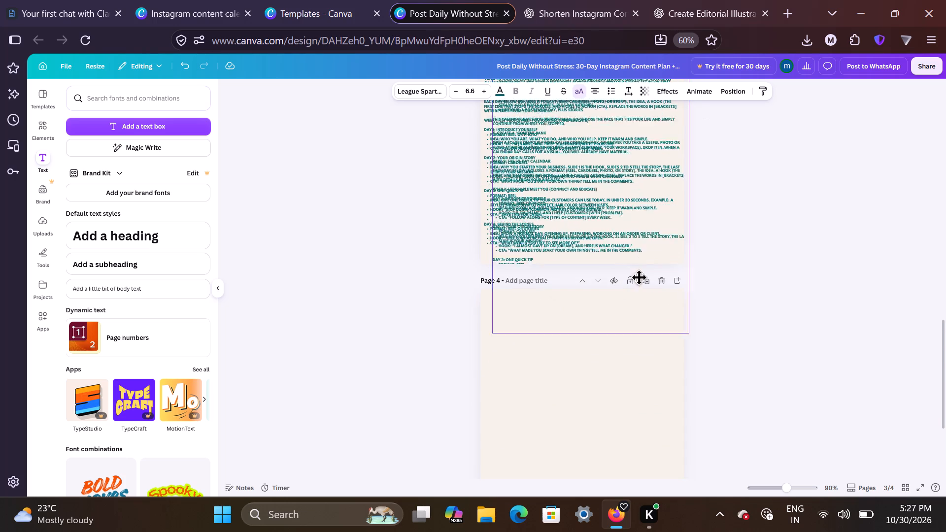
drag(639, 277, 627, 494)
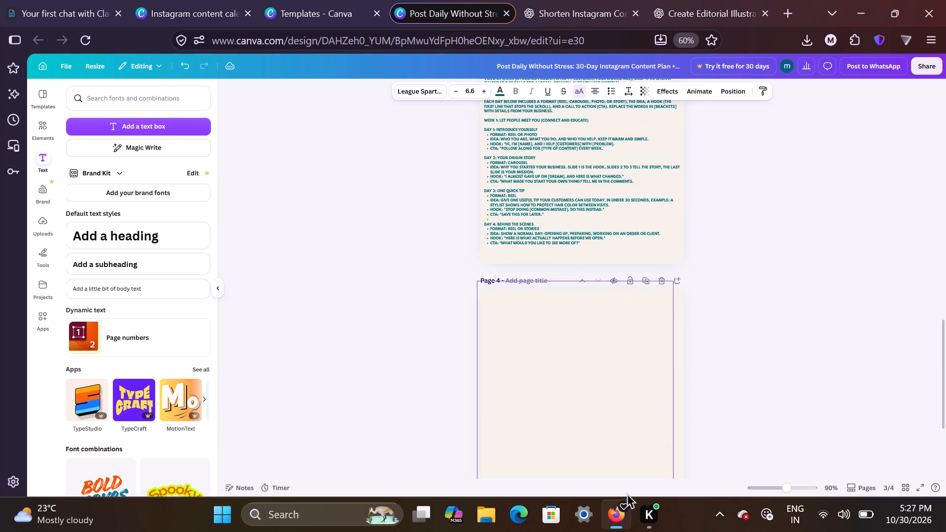
drag(627, 494, 632, 508)
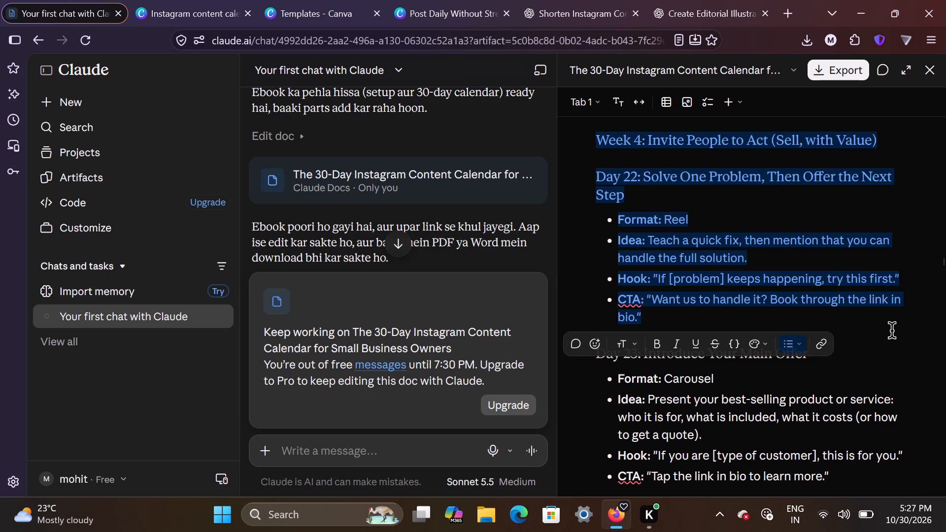
In the Canva design, replace all of page 4's repeated text with the copied draft section running from Day 5 to Day 22.
click(892, 331)
click(439, 0)
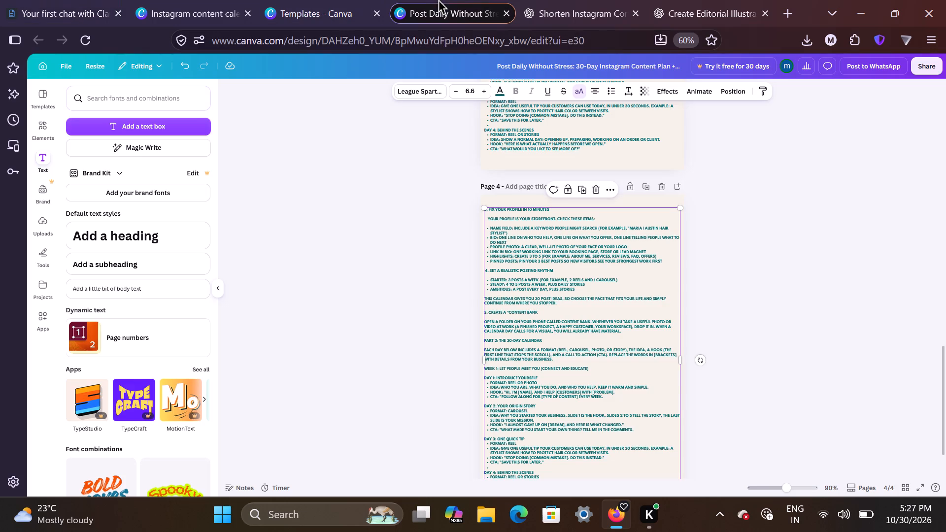
scroll(586, 332, down, 1)
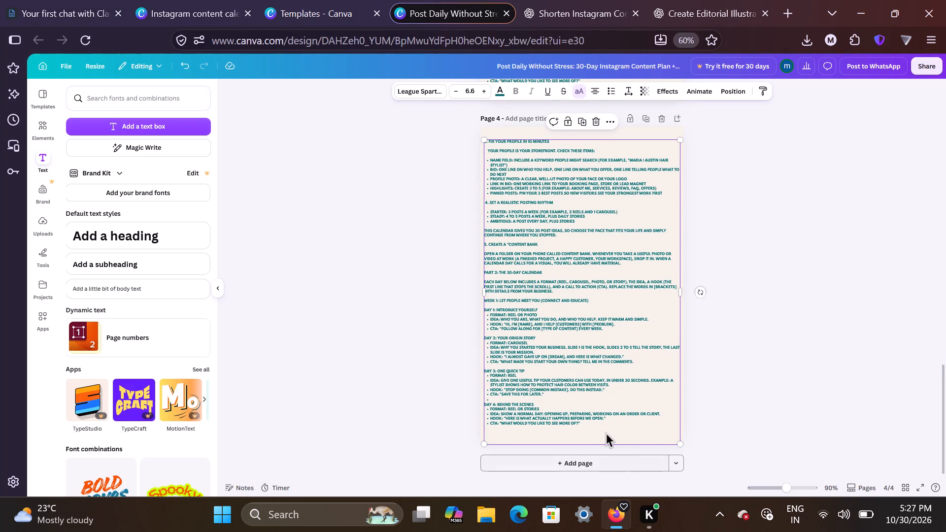
triple_click(602, 416)
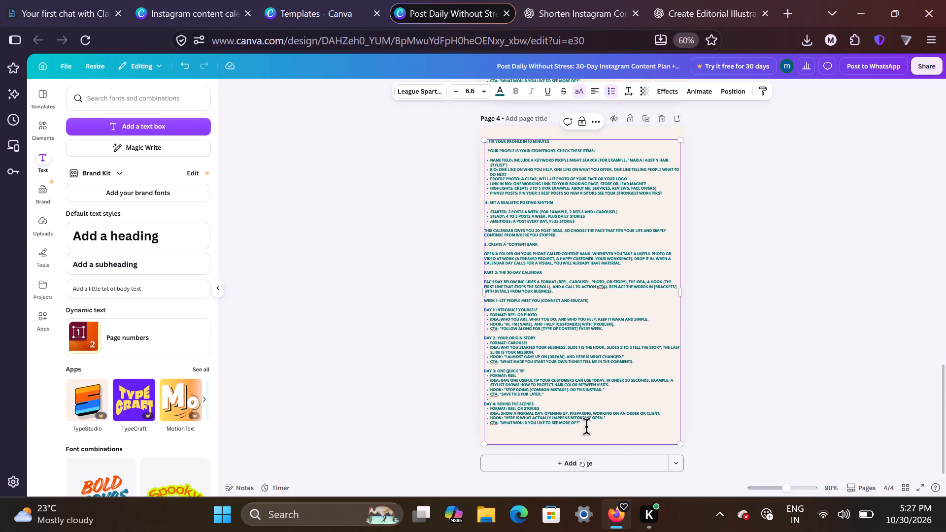
drag(586, 427, 499, 44)
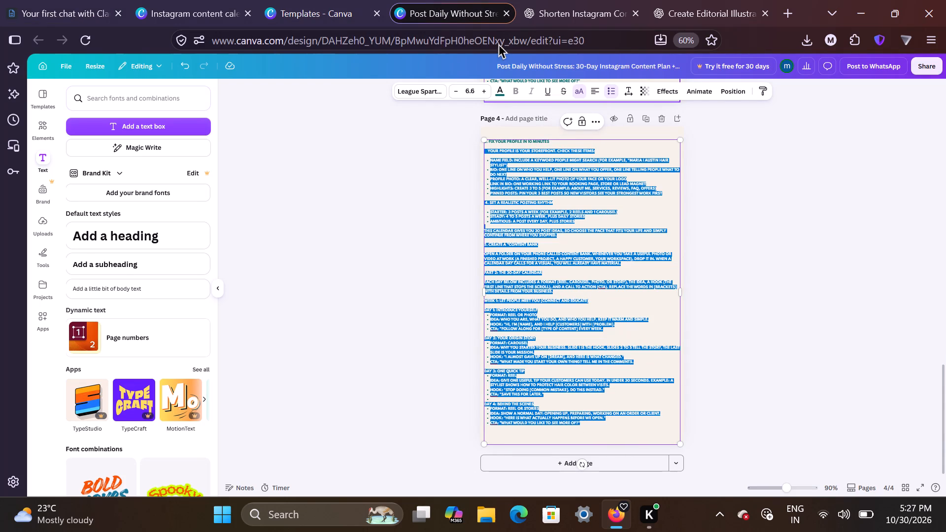
drag(499, 44, 554, 123)
key(BackSpace)
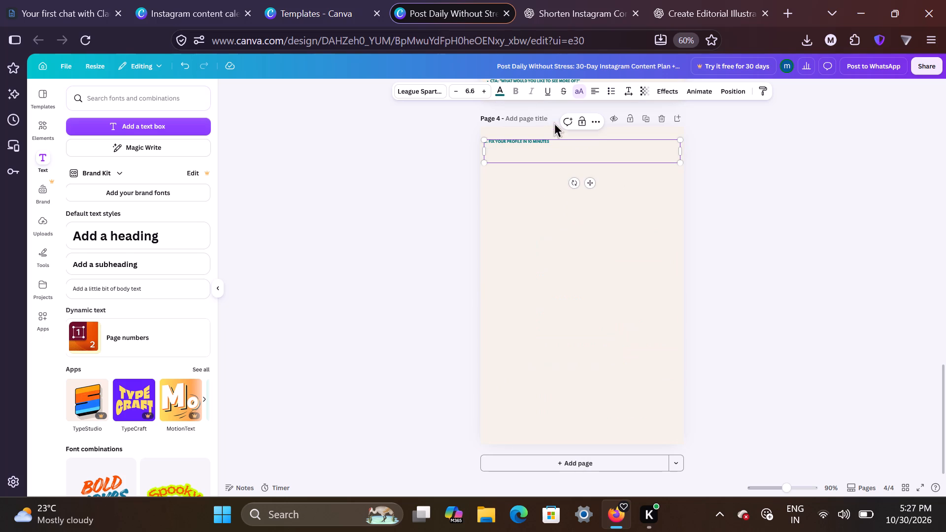
drag(554, 123, 469, 138)
drag(469, 138, 489, 142)
key(BackSpace)
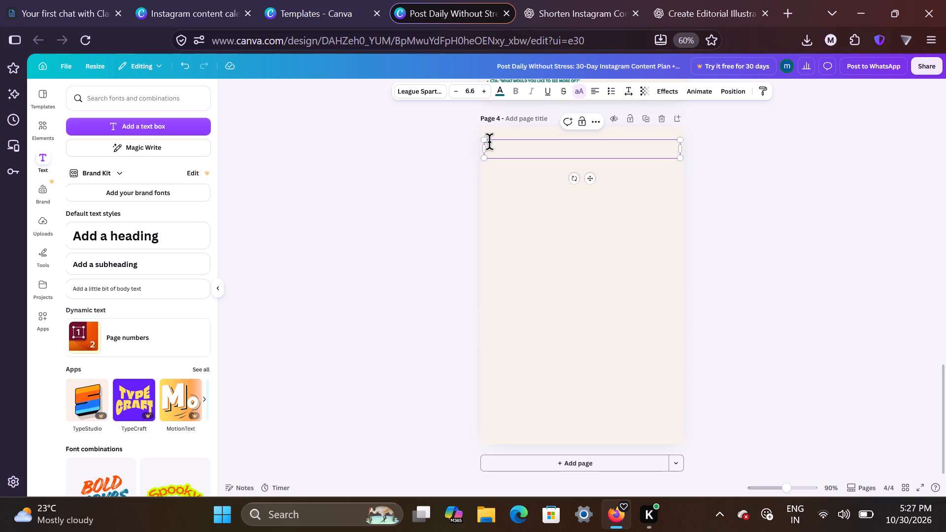
key(ctrl+v)
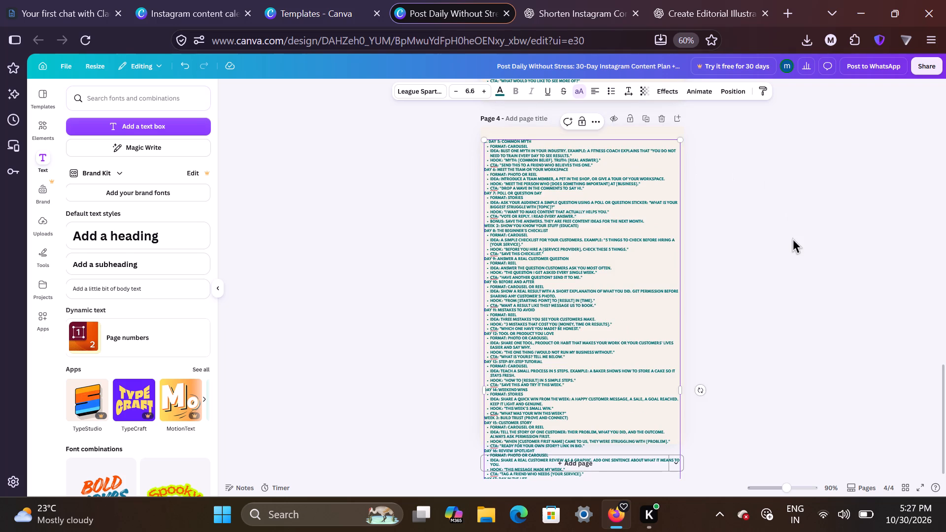
Delete everything from the "Week 3: Build Trust" heading onward in page 4's text box, so that its text ends with Day 14.
scroll(793, 239, down, 6)
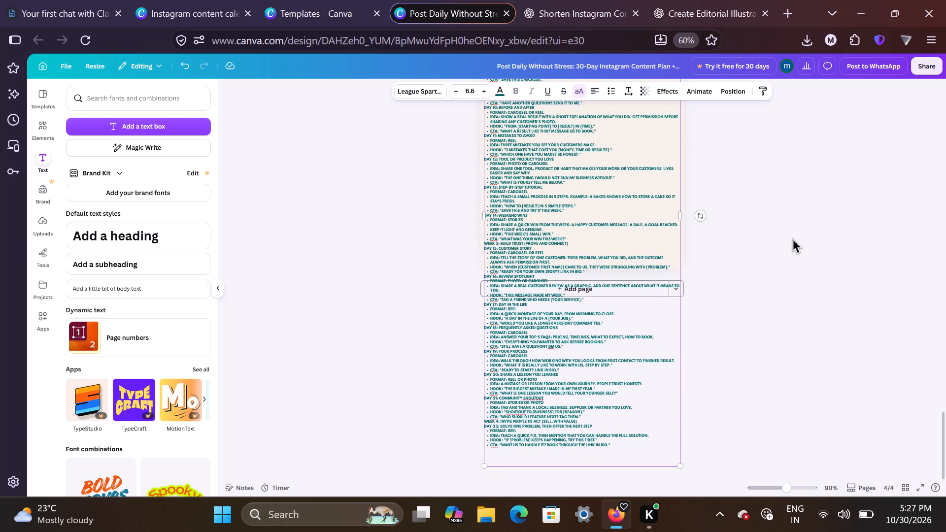
drag(640, 452, 524, 315)
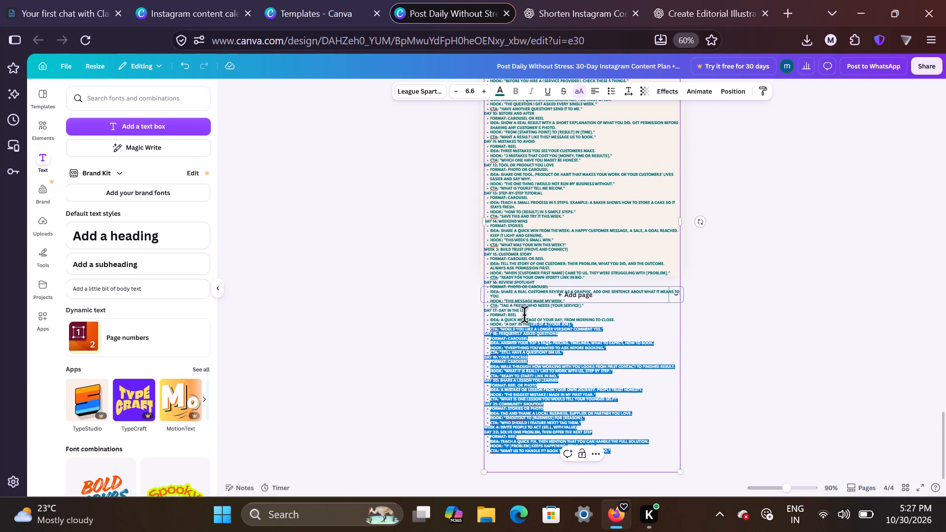
drag(524, 315, 484, 246)
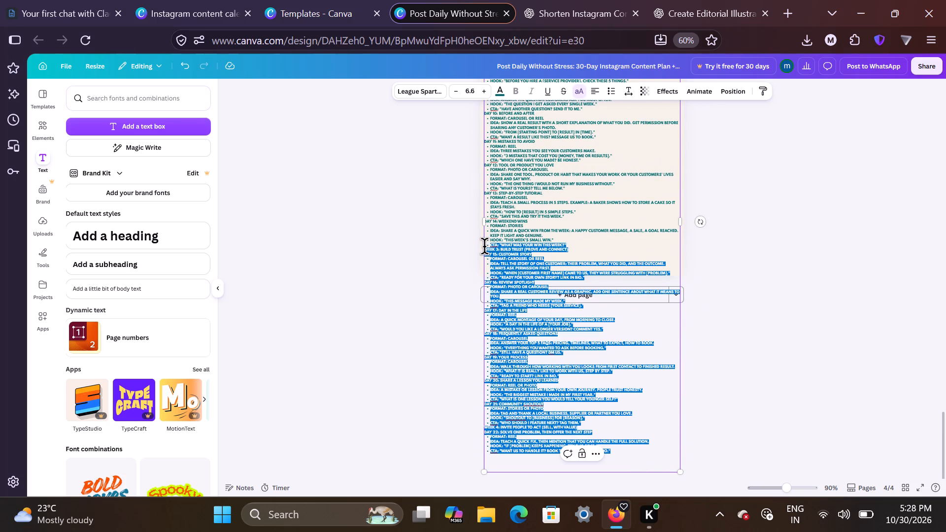
drag(484, 246, 484, 249)
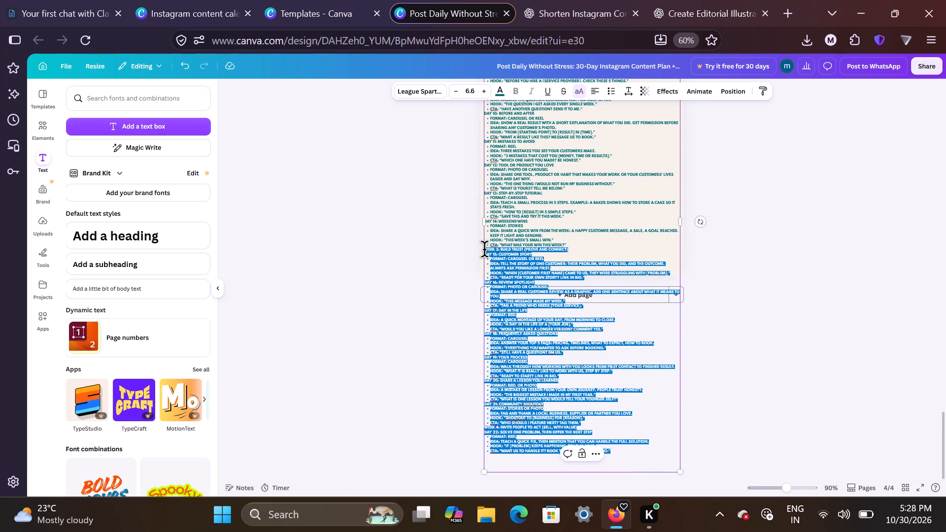
drag(484, 249, 673, 244)
key(BackSpace)
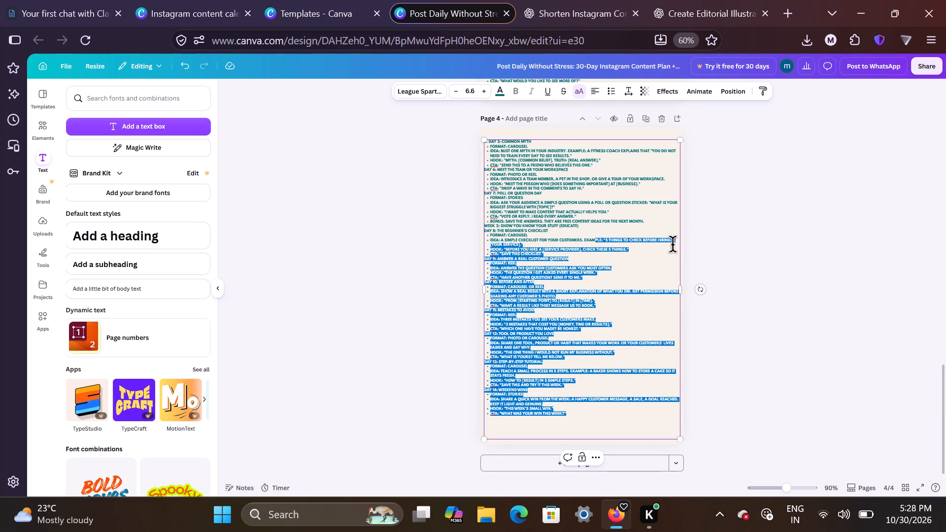
drag(673, 244, 794, 280)
click(794, 280)
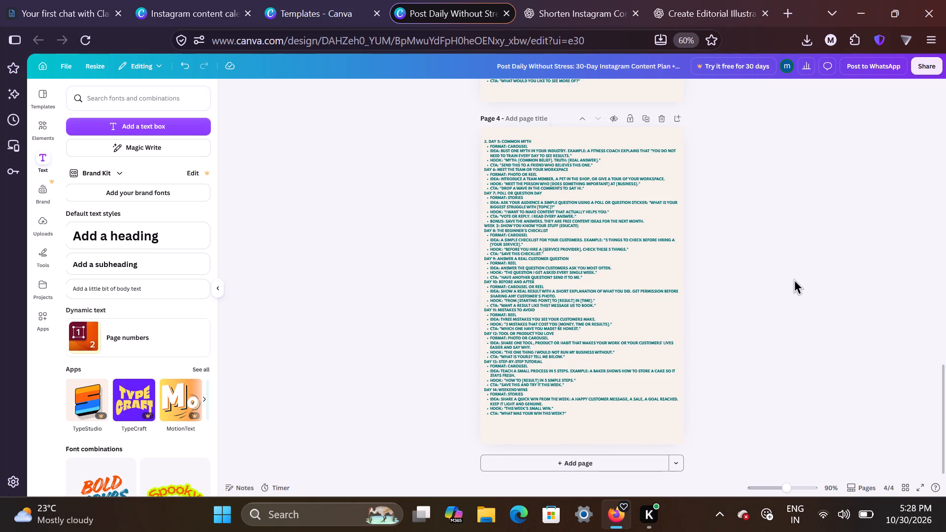
Move page 4's text box slightly down from the page's top edge, keeping it centred horizontally.
scroll(589, 228, up, 1)
drag(589, 228, 587, 243)
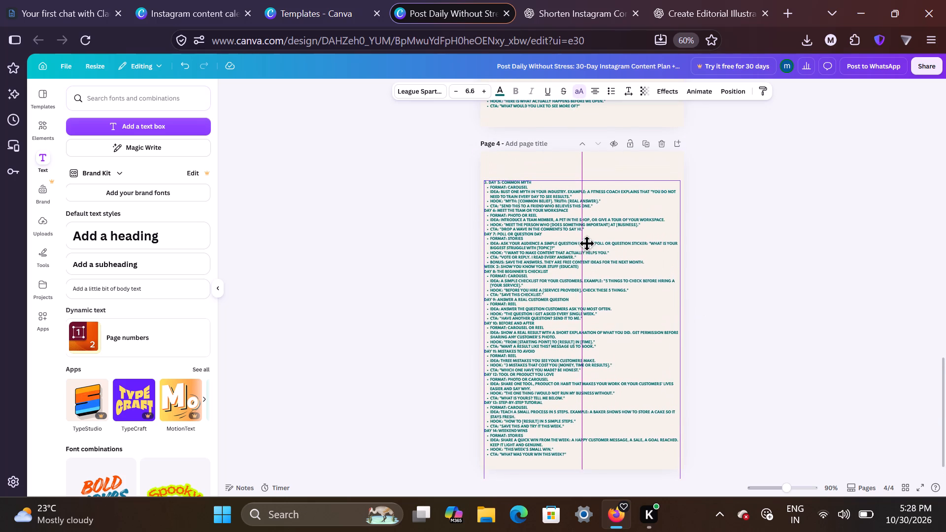
drag(587, 243, 586, 233)
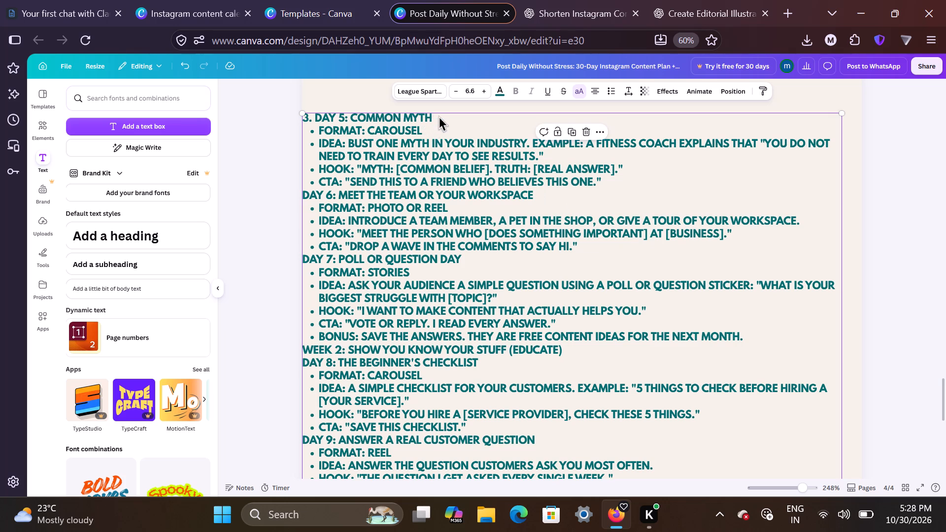
Insert a blank line below the Day 5 and Day 6 headings on page 4 to separate them from their bullet lists.
click(439, 117)
click(439, 117)
key(Return)
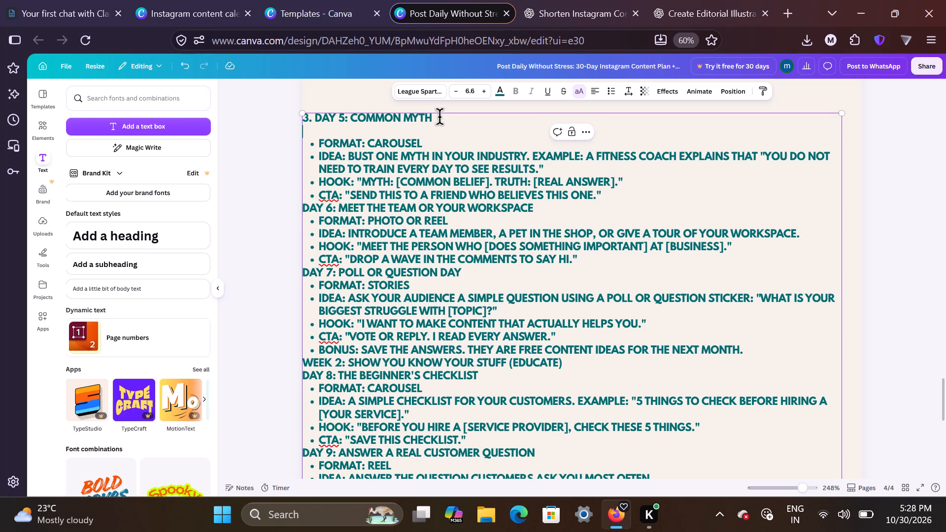
click(544, 205)
key(Return)
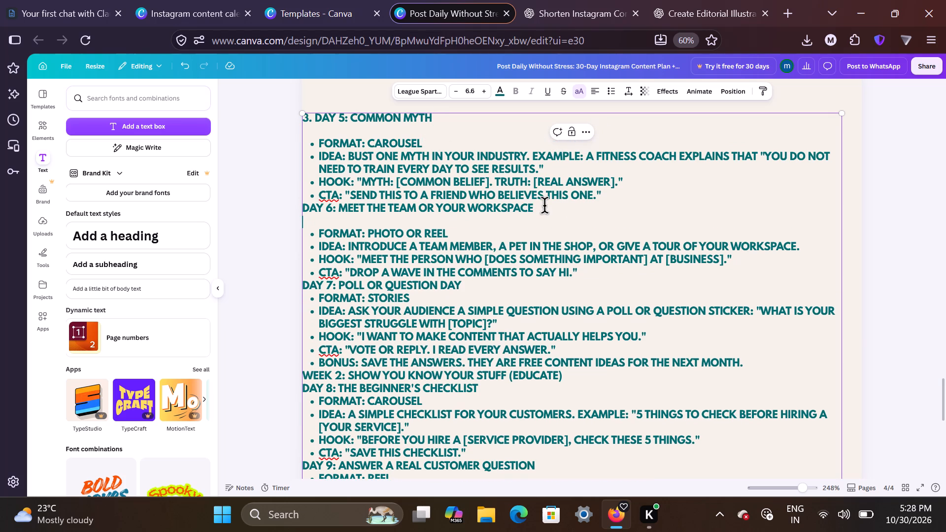
On page 4, remove the blank line under the Day 6 heading and add an empty line after the Day 5, 6 and 7 entries.
key(BackSpace)
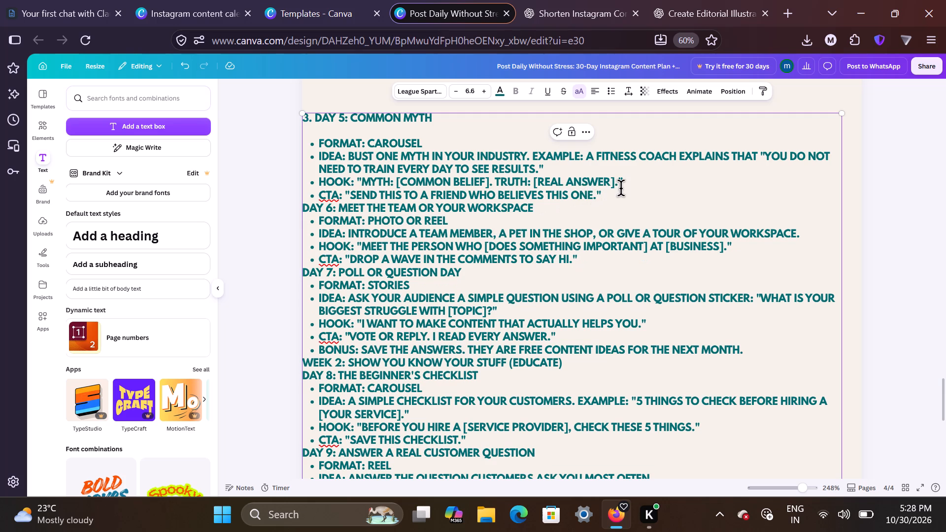
click(621, 188)
click(605, 194)
key(Return)
click(591, 270)
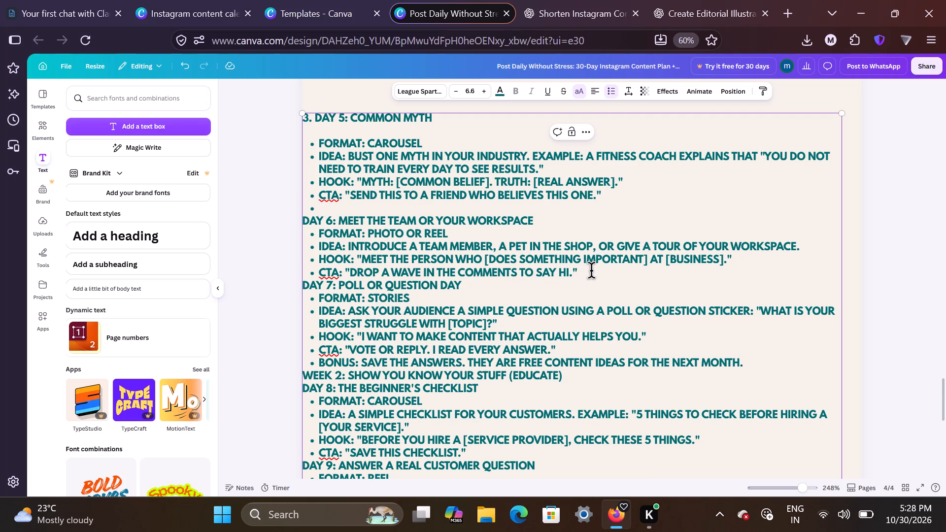
key(Return)
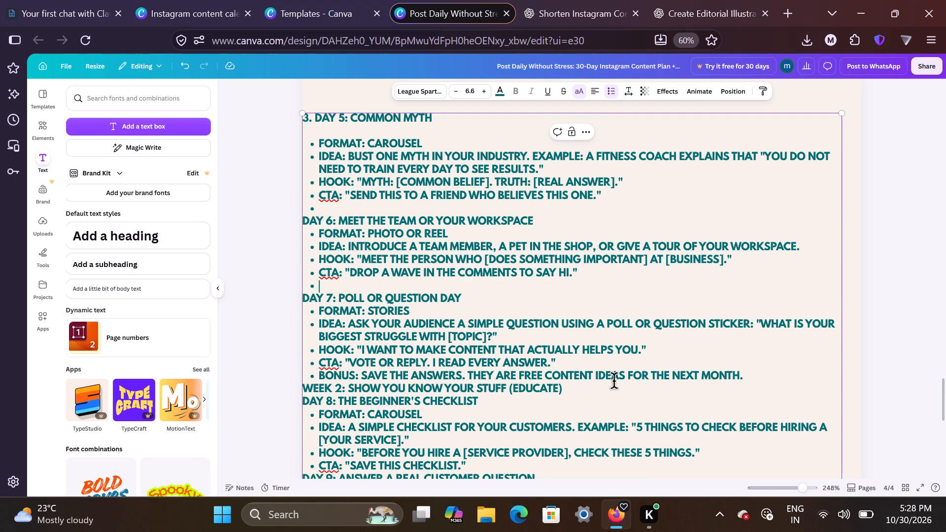
click(756, 378)
key(Return)
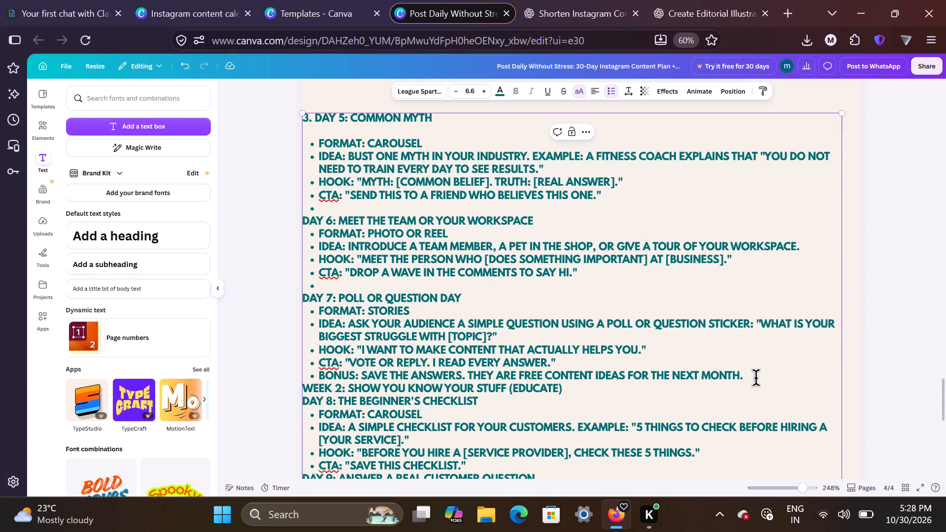
Add a blank line under the Week 2 heading, under the Day 8 heading, and an unbulleted one after the Day 8 entry.
click(598, 402)
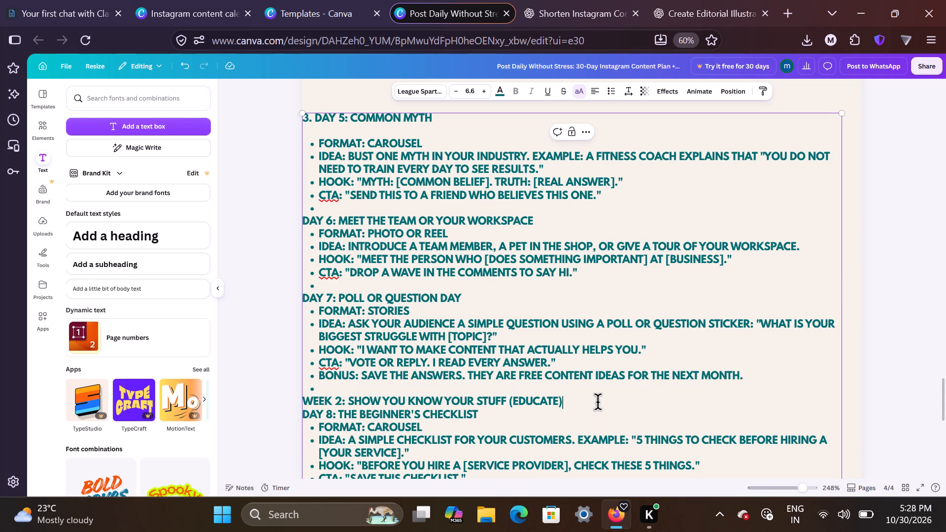
key(Return)
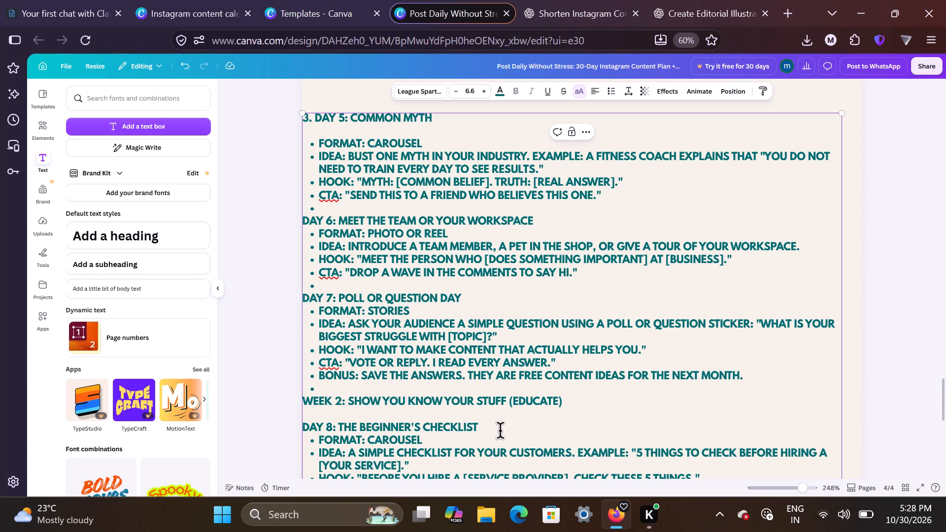
click(500, 431)
key(Return)
scroll(500, 431, down, 3)
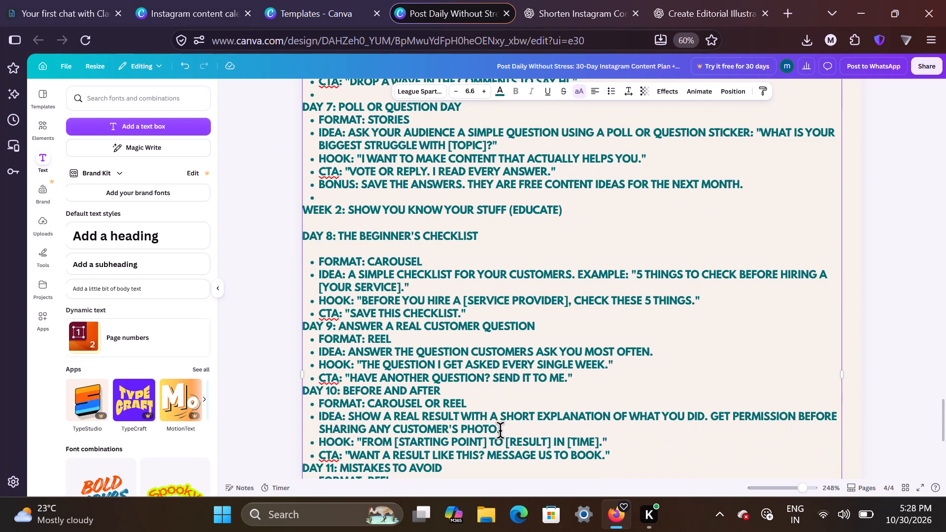
click(499, 316)
key(Return)
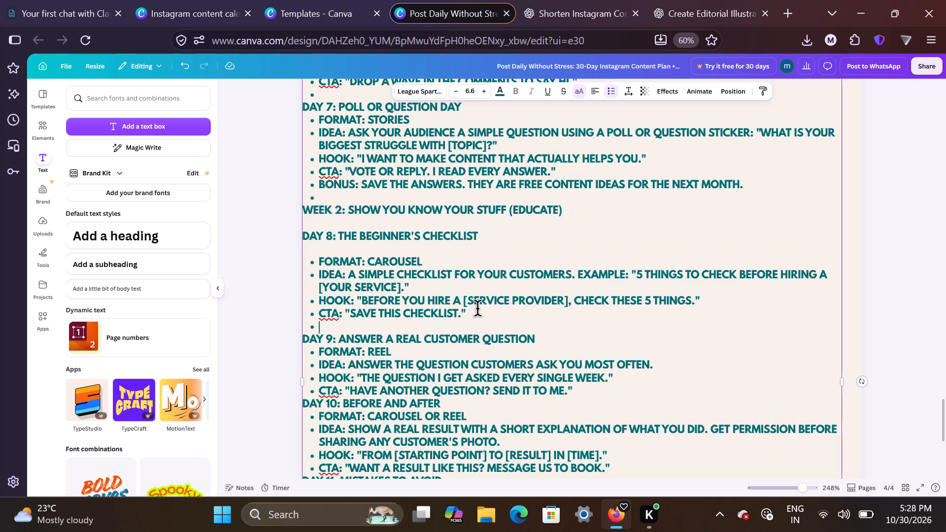
key(BackSpace)
Remove the bullet from the empty line above the Week 2 heading.
click(317, 191)
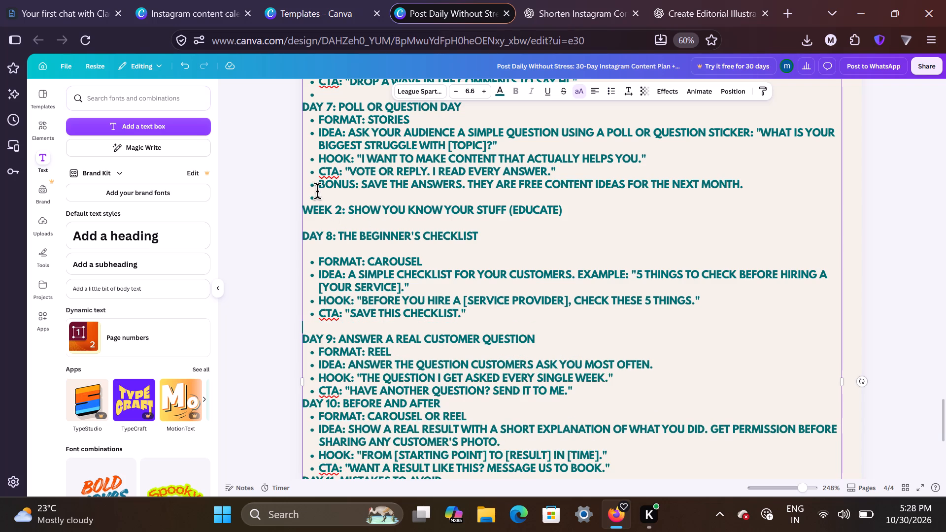
click(317, 194)
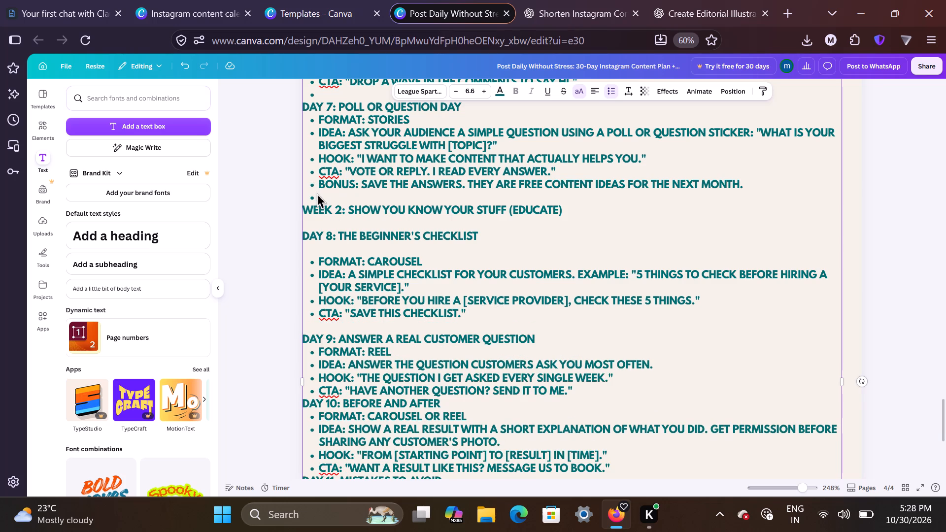
click(319, 194)
key(BackSpace)
Add a blank line between the Day 7 heading and its bullet list.
scroll(434, 208, up, 1)
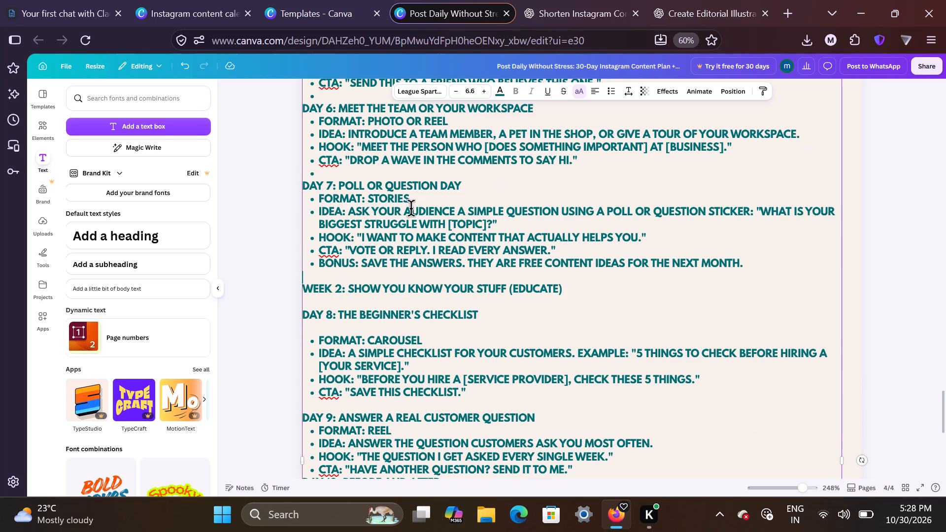
click(477, 189)
key(Return)
Indent the Day 7 heading by three spaces and remove the bullet from the empty line above it.
scroll(477, 189, up, 1)
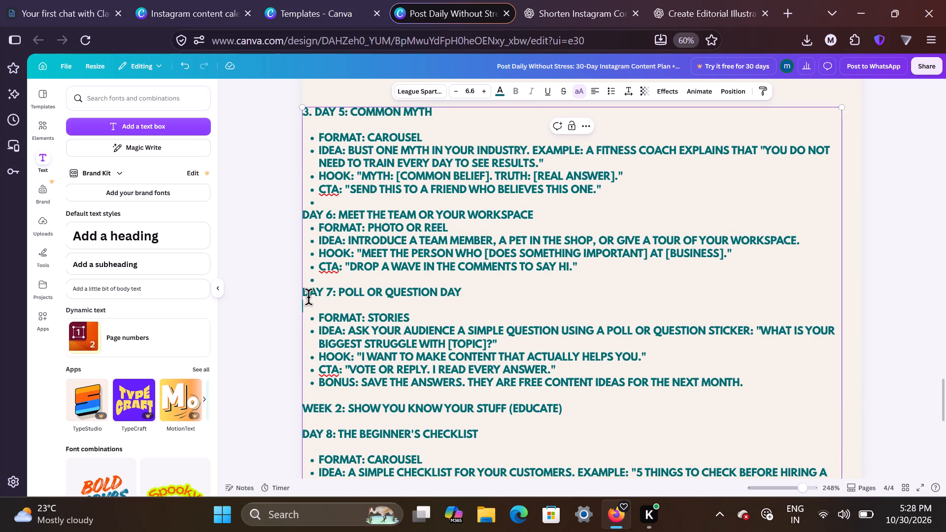
click(303, 293)
key(space)
key(space)
key(space)
key(space)
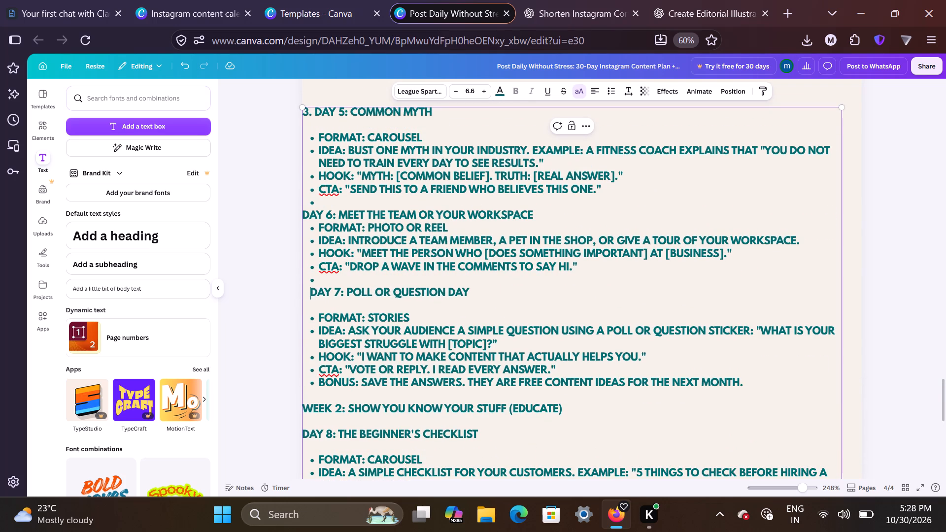
key(BackSpace)
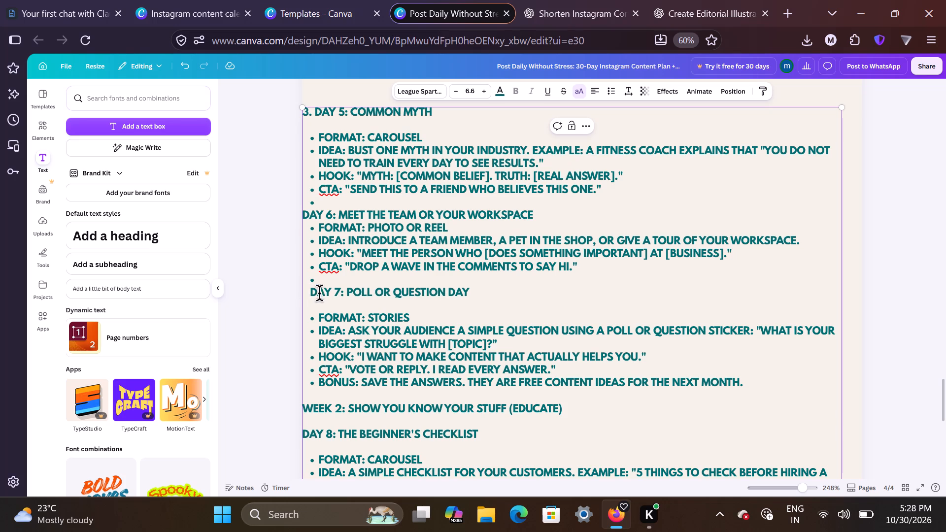
click(324, 279)
key(BackSpace)
Indent the Day 6 heading by three spaces and add a blank line between it and its bullet list.
click(304, 215)
key(space)
key(space)
key(space)
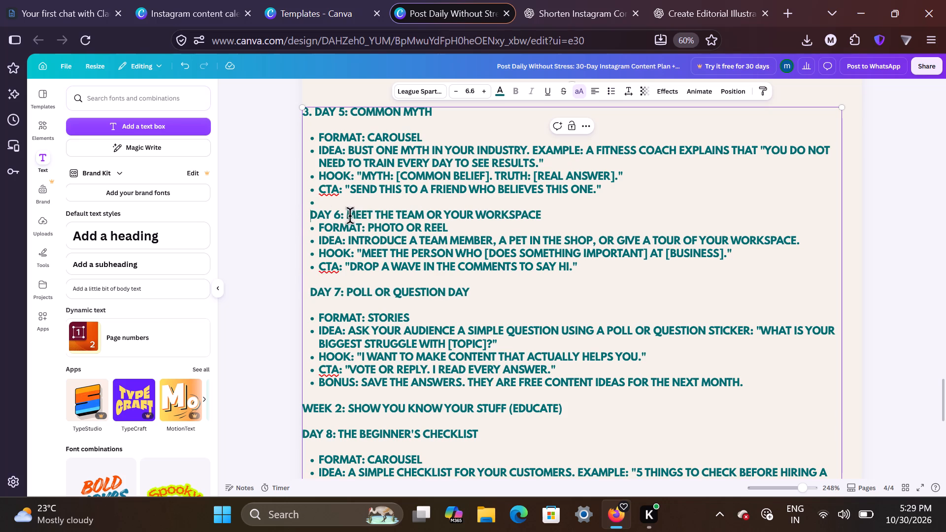
click(548, 219)
key(Return)
scroll(392, 195, up, 2)
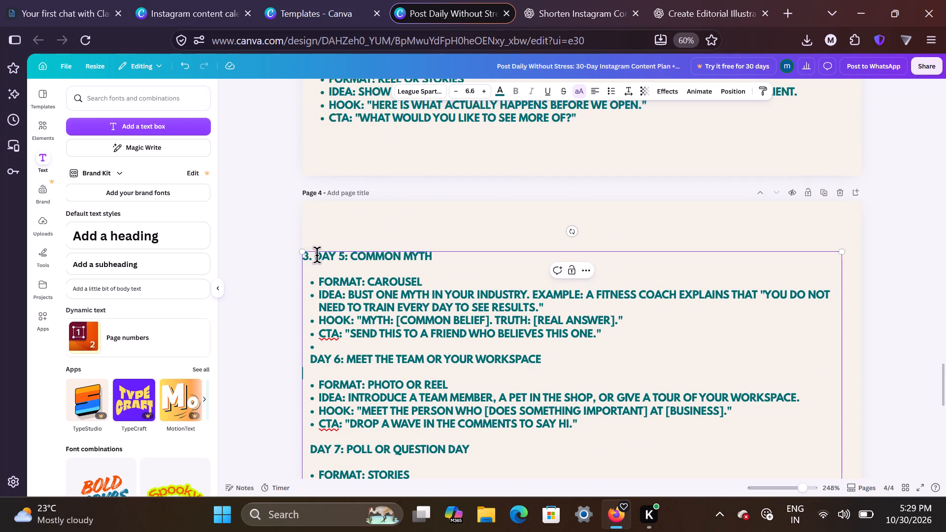
Remove the "3." numbering from the Day 5 heading on page 4 and insert three spaces before it.
scroll(317, 255, up, 1)
scroll(317, 255, down, 1)
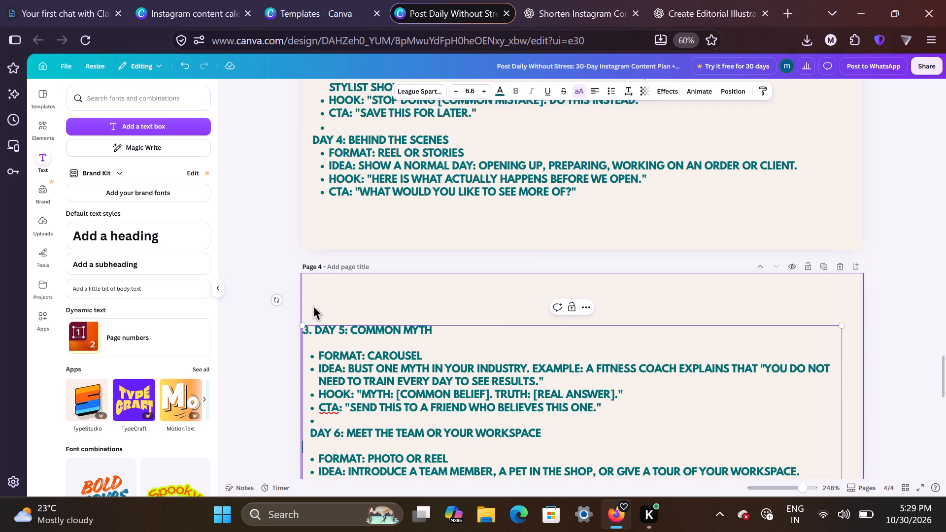
drag(312, 328, 296, 329)
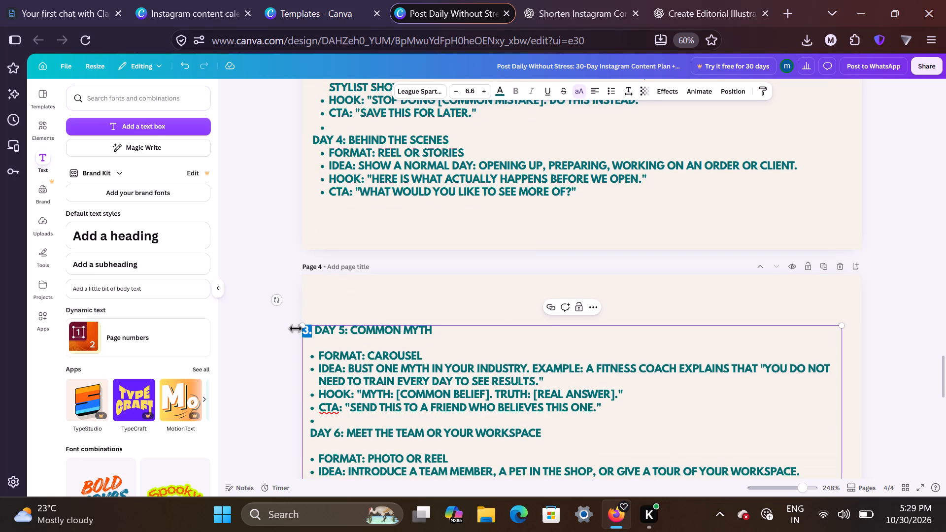
key(BackSpace)
key(space)
key(space)
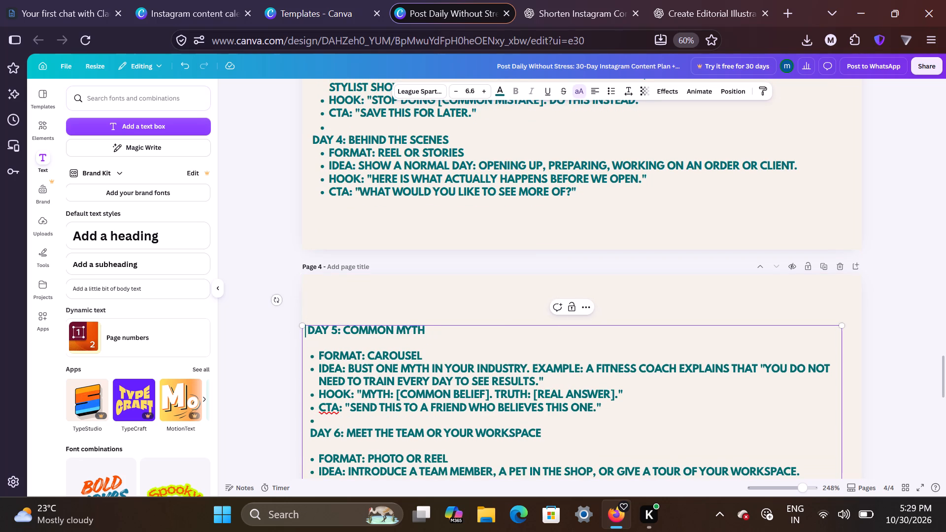
key(space)
key(space)
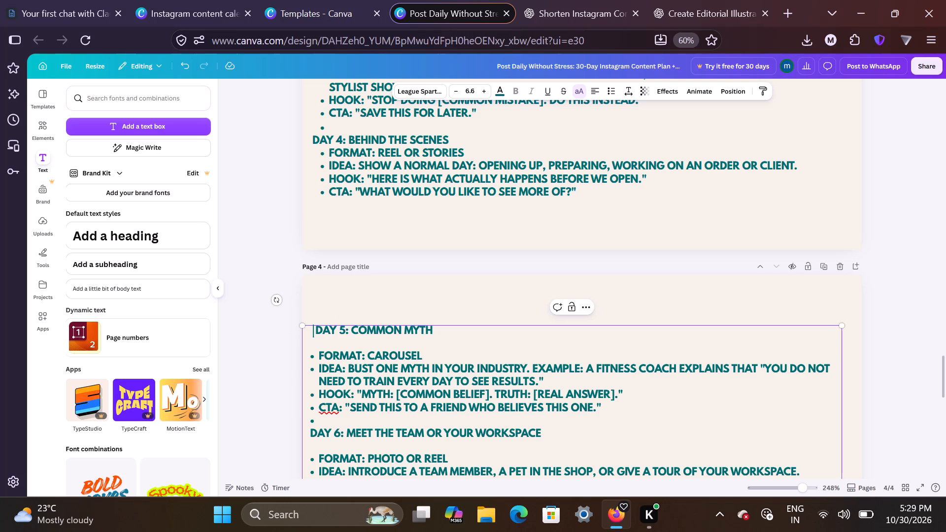
key(BackSpace)
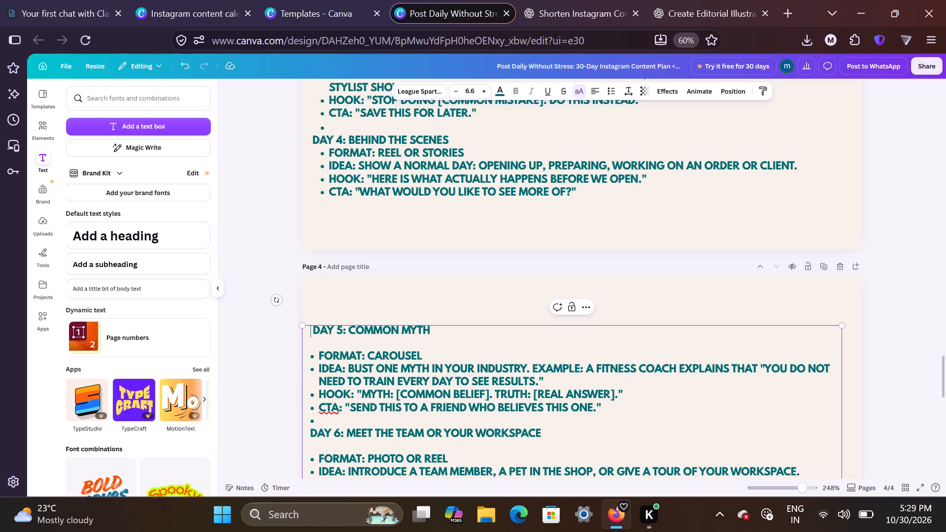
Add two more spaces before the Day 5 heading so it aligns with the bullet text below it.
scroll(340, 329, up, 4)
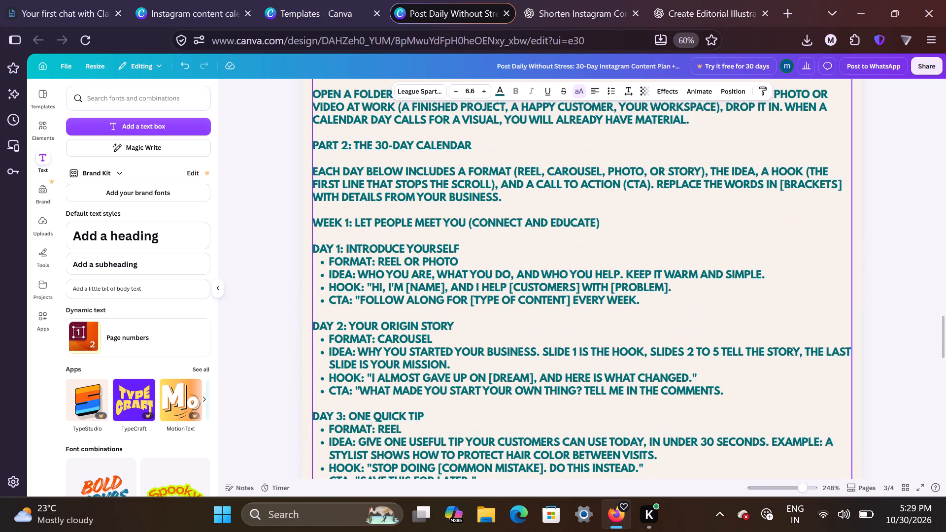
scroll(340, 329, up, 1)
scroll(340, 329, down, 7)
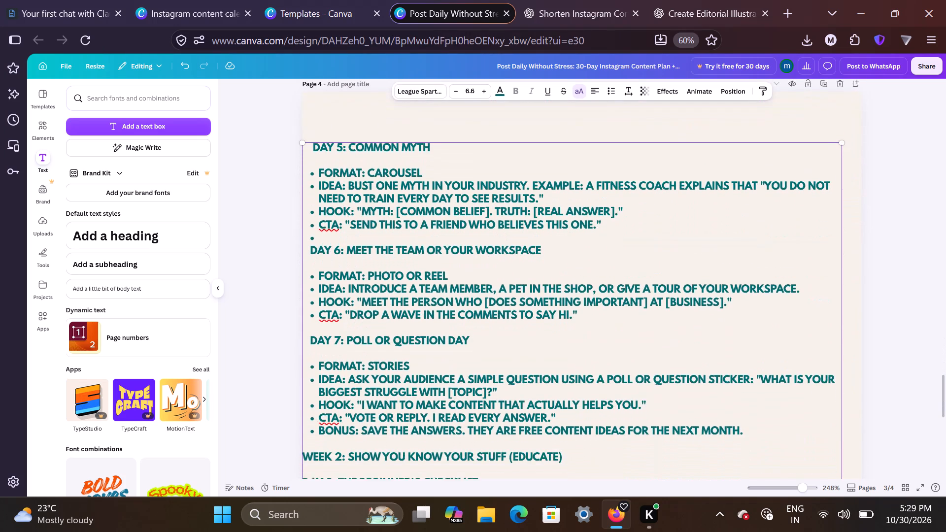
scroll(340, 329, up, 1)
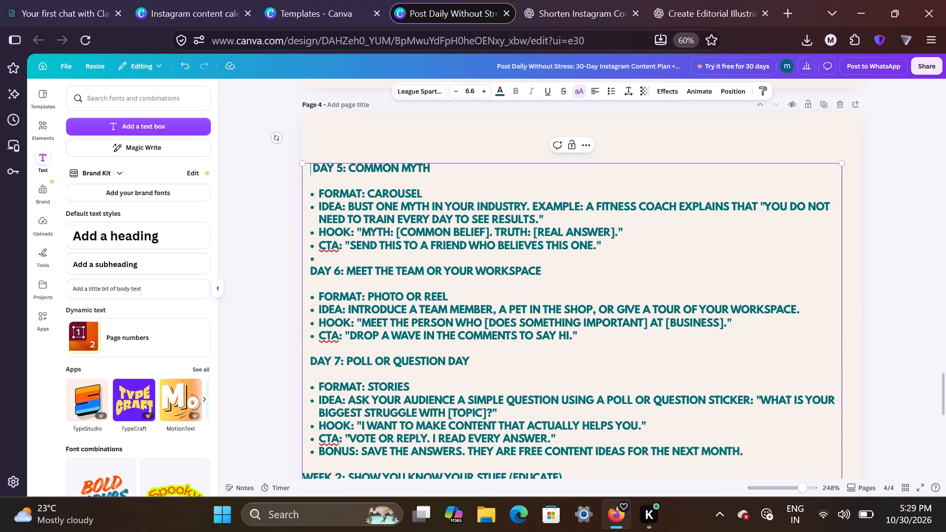
key(space)
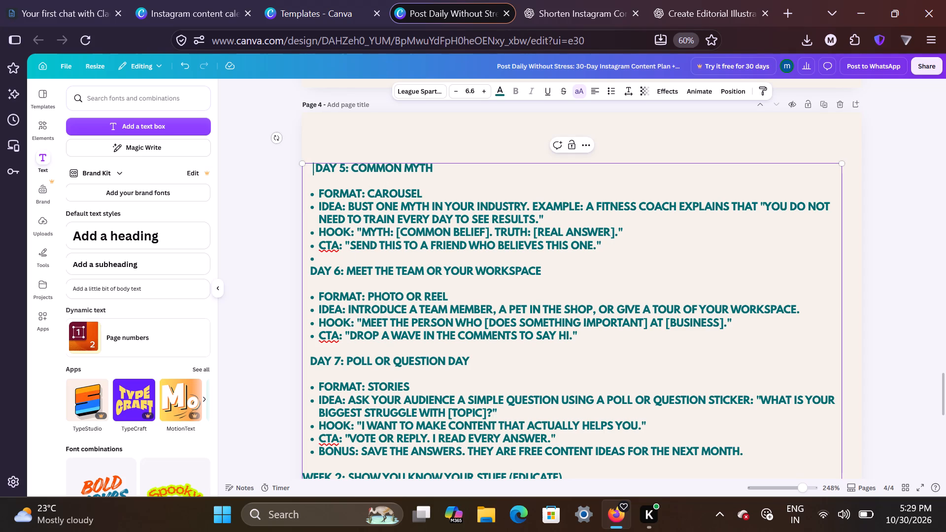
key(space)
click(915, 238)
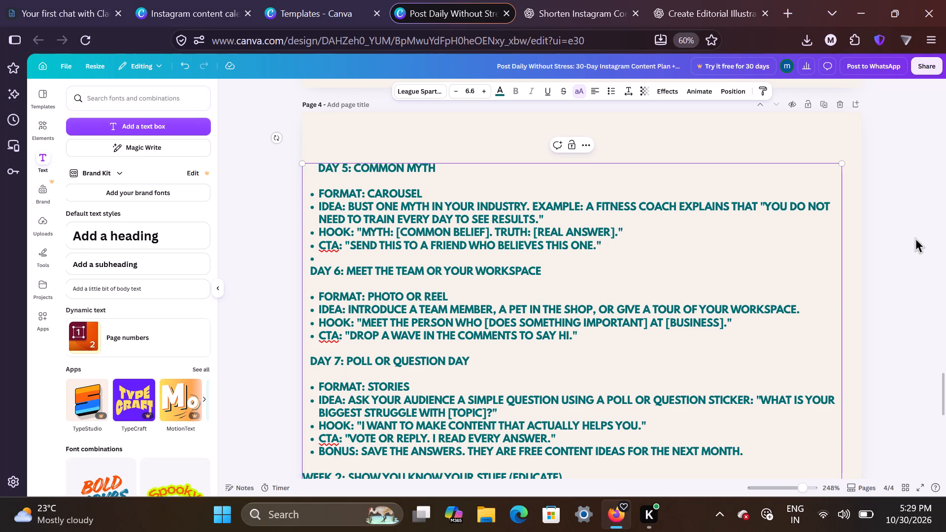
Move page 4's calendar text box slightly up and to the right, close to the page's top edge.
drag(723, 295, 726, 259)
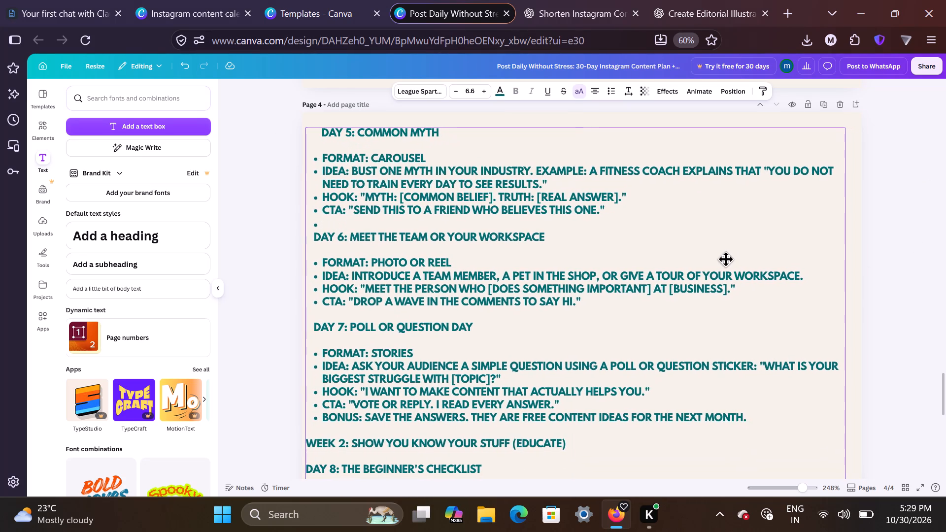
drag(726, 259, 736, 252)
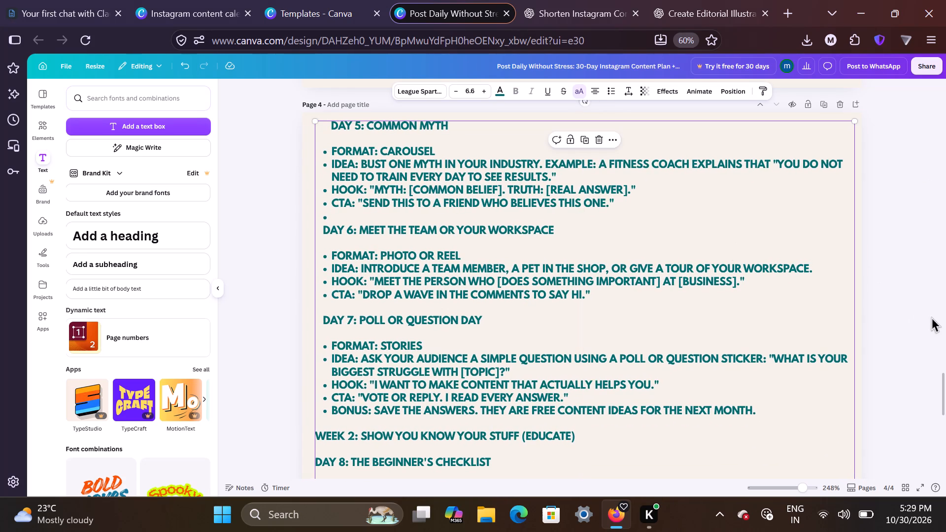
click(932, 318)
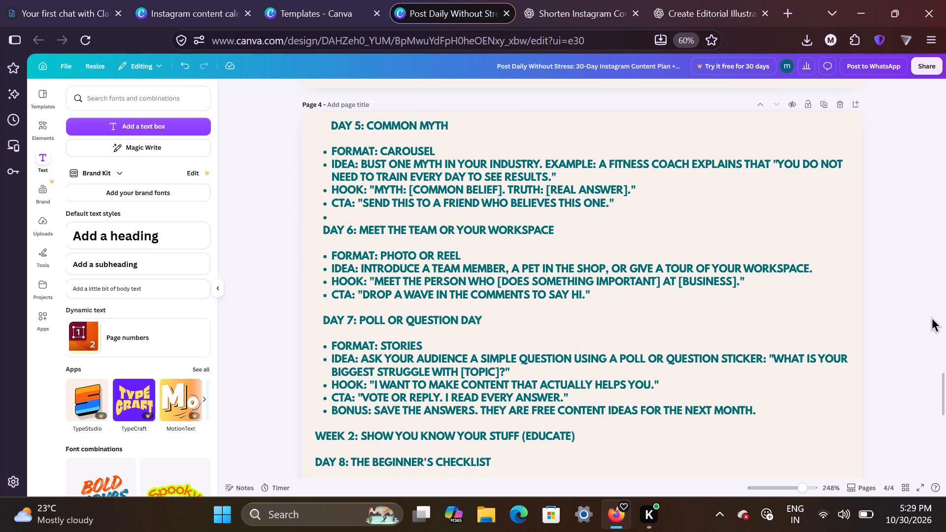
Remove the bullet from the empty line above the Day 6 heading.
click(338, 208)
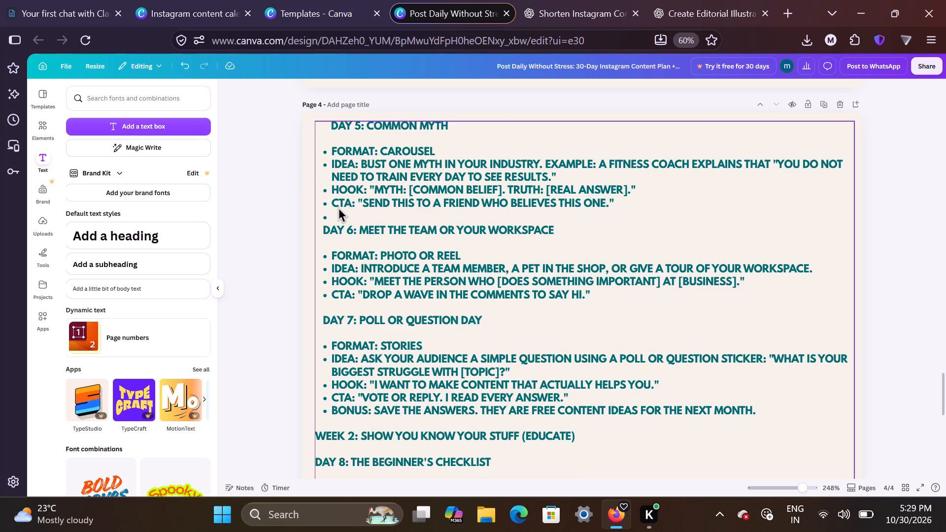
triple_click(331, 213)
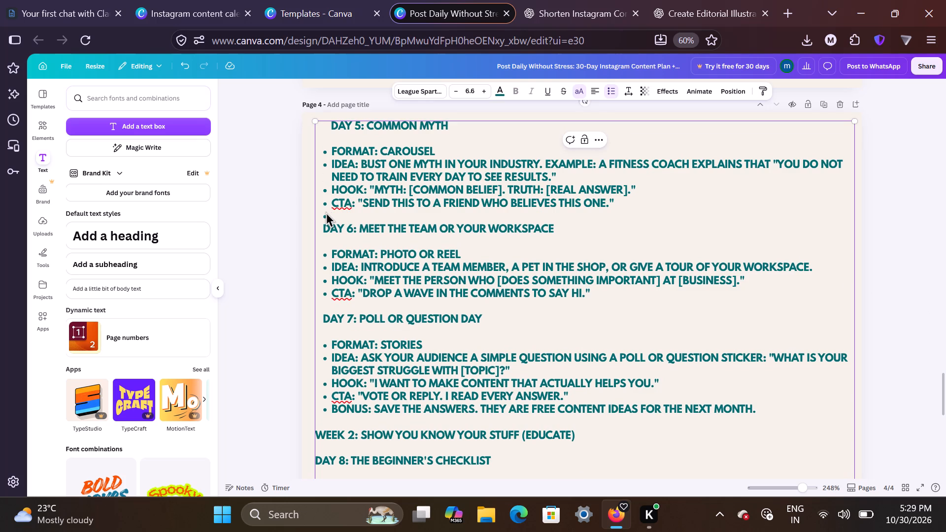
click(326, 213)
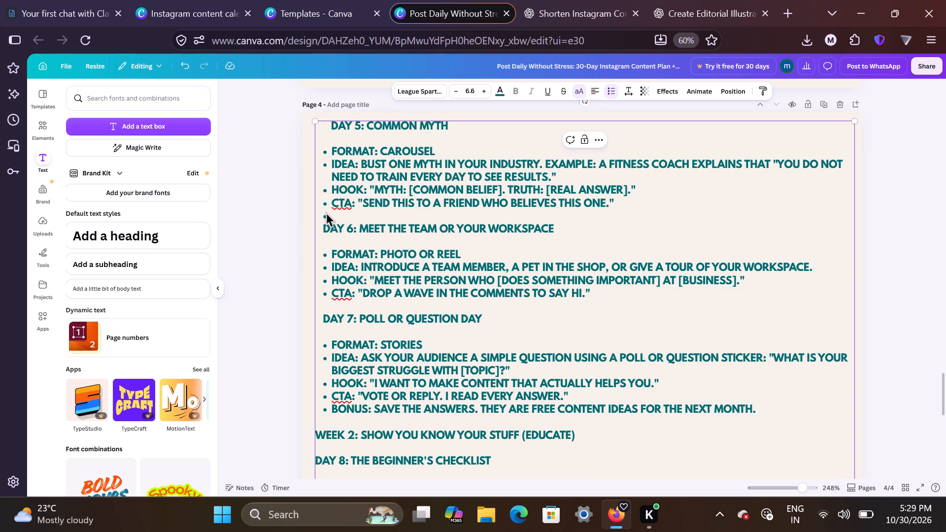
right_click(326, 213)
click(524, 219)
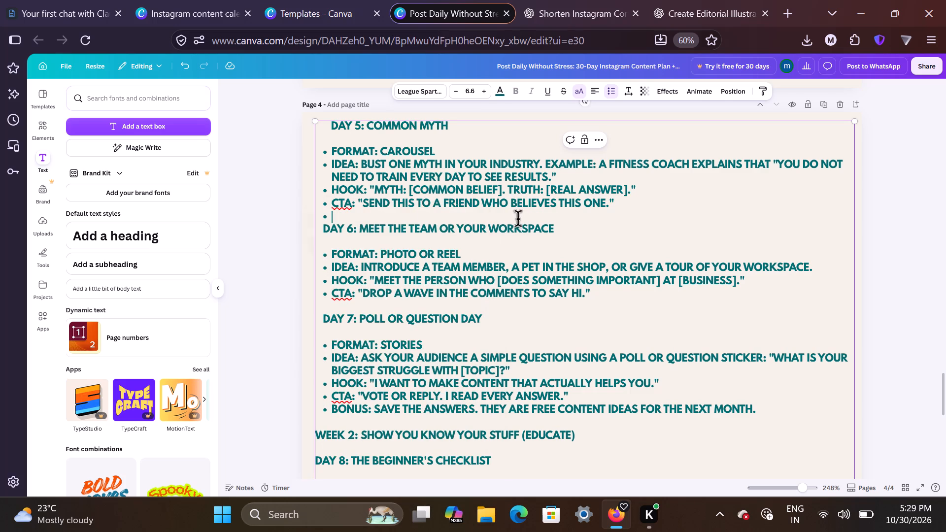
Remove the bullet from the empty line between Day 5's CTA and the Day 6 heading on page 4.
click(337, 215)
key(BackSpace)
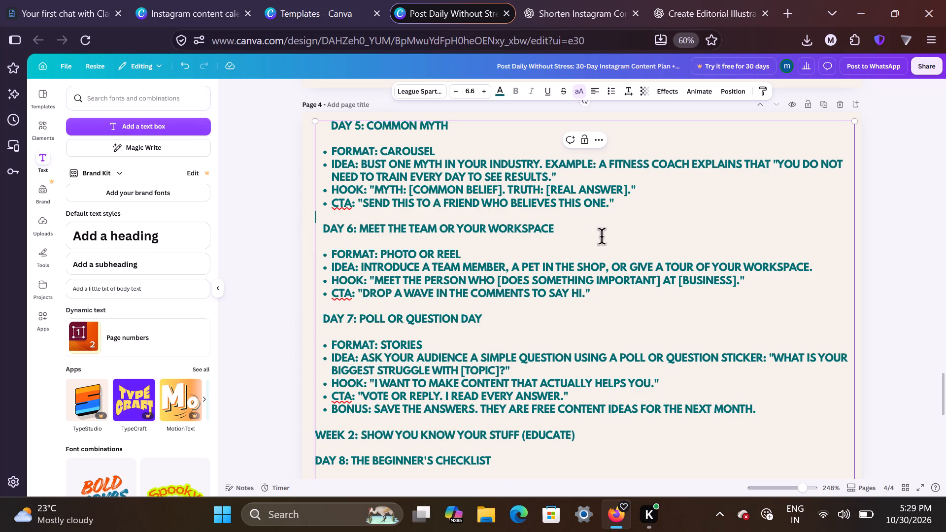
click(602, 236)
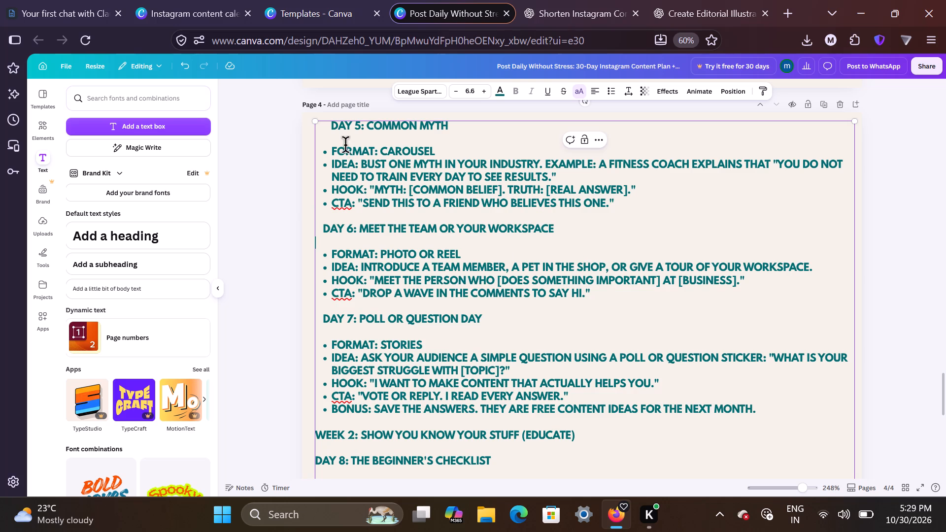
Delete three of the spaces before the Day 5 heading so it lines up with the Day 6 heading.
click(332, 124)
key(BackSpace)
key(BackSpace)
key(BackSpace)
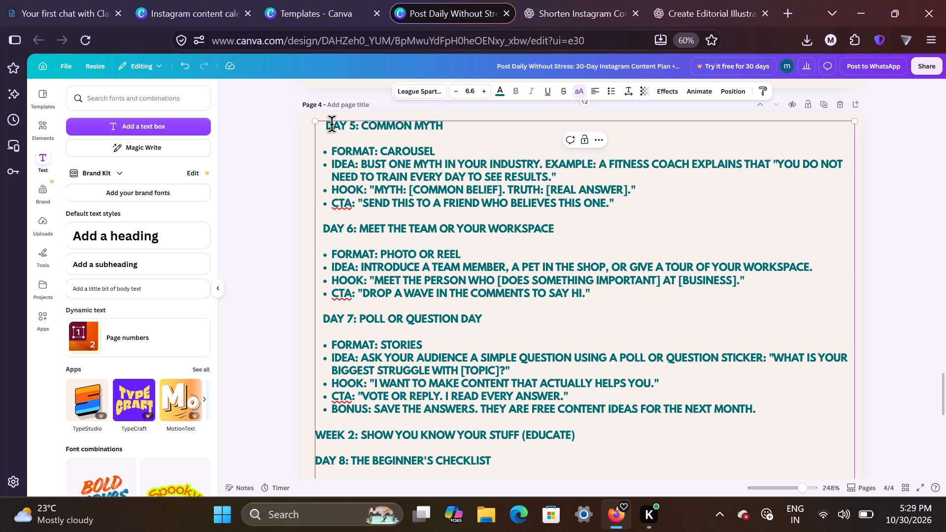
click(870, 286)
Move page 4's calendar text box slightly down, away from the page's top edge.
drag(756, 295, 752, 307)
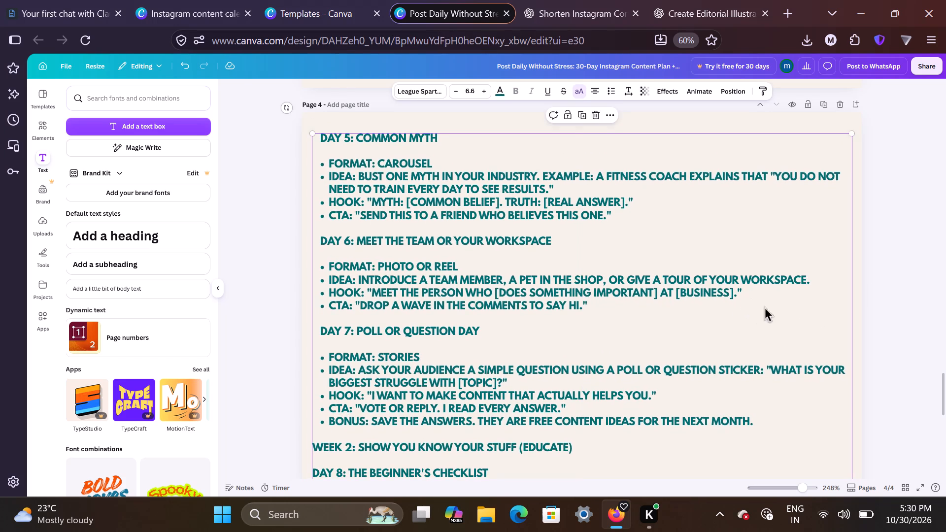
click(939, 342)
Indent the "Week 2: Show You Know Your Stuff (Educate)" heading on page 4 by inserting two spaces before it.
scroll(939, 342, down, 7)
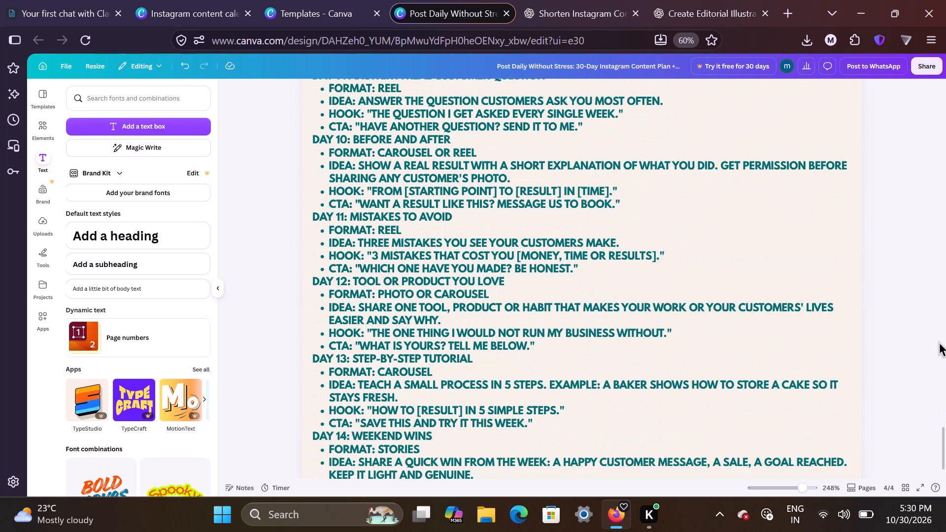
scroll(939, 342, up, 2)
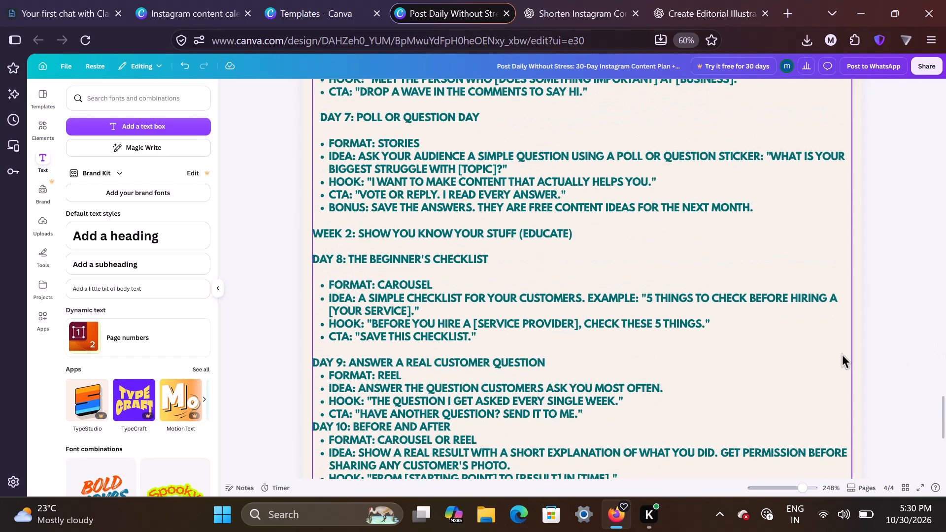
scroll(842, 354, up, 1)
scroll(842, 354, down, 3)
scroll(842, 354, up, 1)
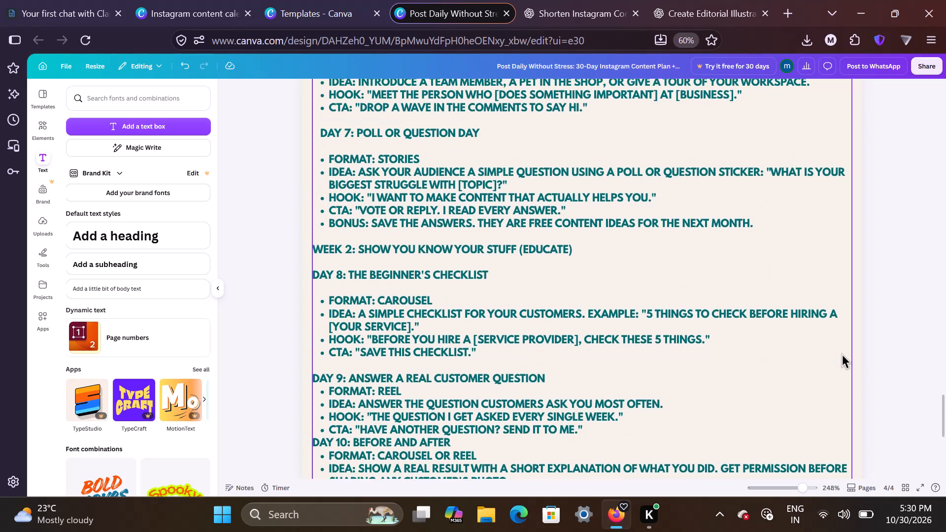
scroll(842, 354, up, 1)
double_click(315, 244)
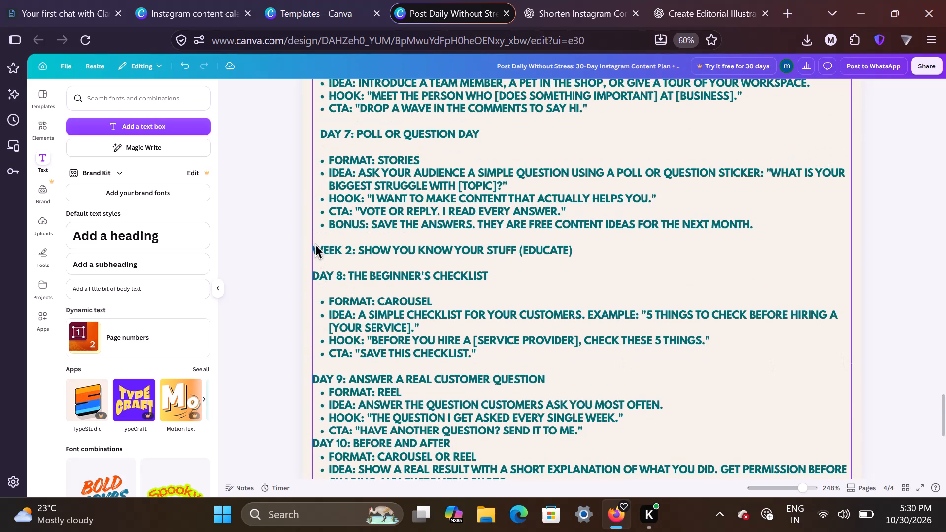
click(316, 249)
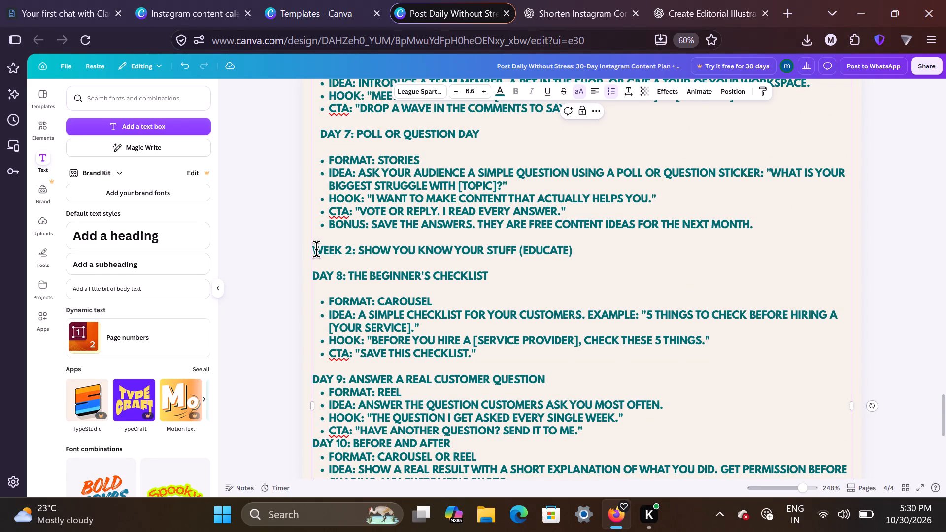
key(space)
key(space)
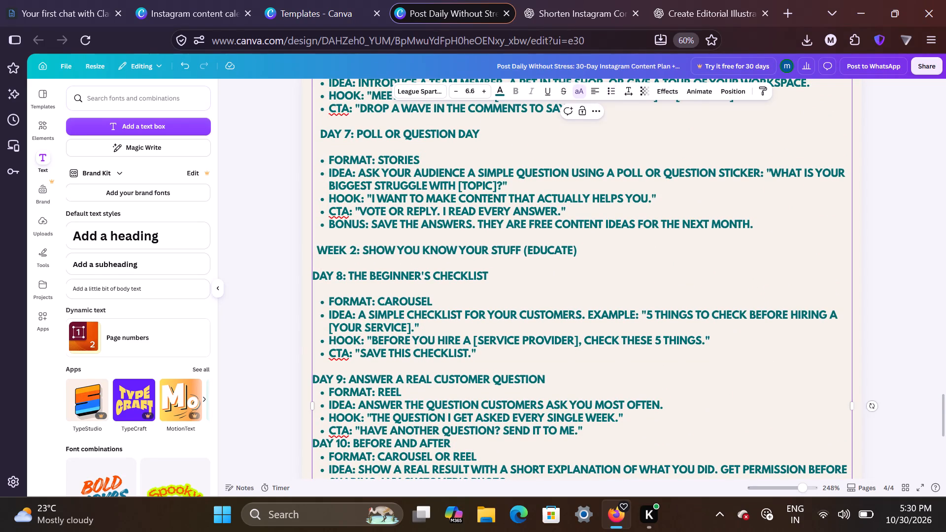
Indent the Day 8 heading by two spaces.
click(316, 272)
key(space)
key(space)
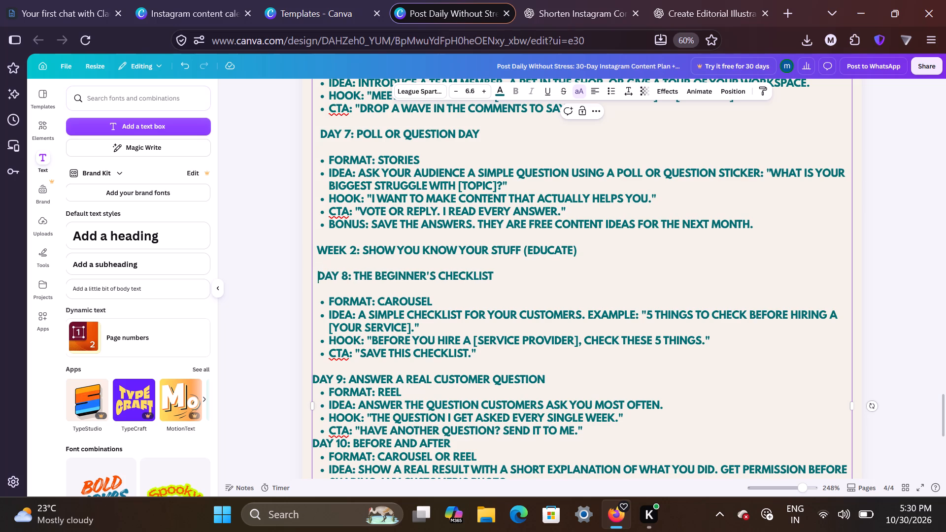
Indent the Day 9 heading by two spaces and add a blank line between it and its bullet list.
click(315, 377)
key(space)
key(space)
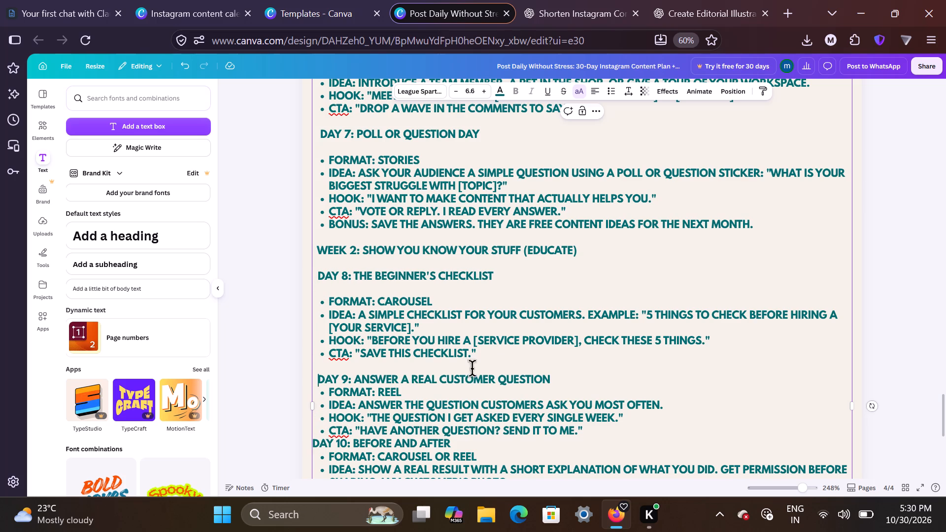
click(571, 380)
key(Return)
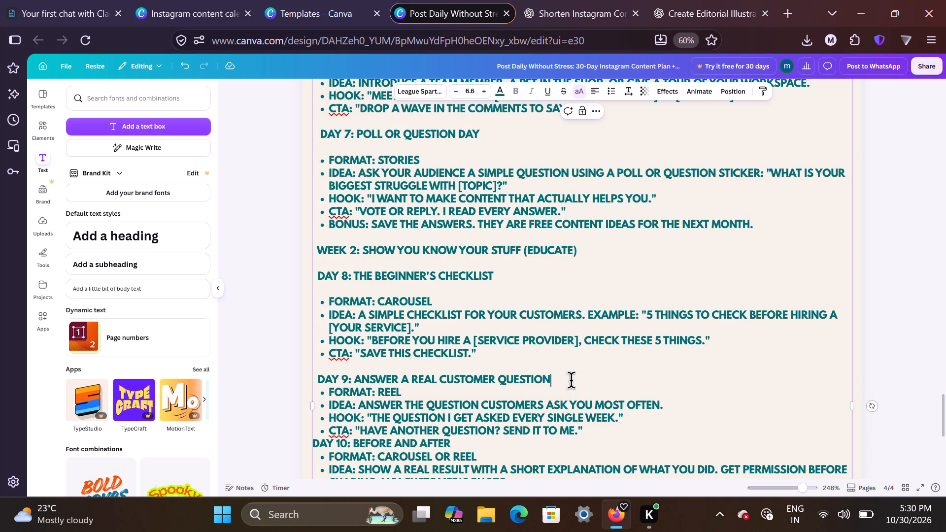
Indent the Day 10 heading by two spaces and add a blank line between it and its bullet list.
scroll(478, 416, down, 1)
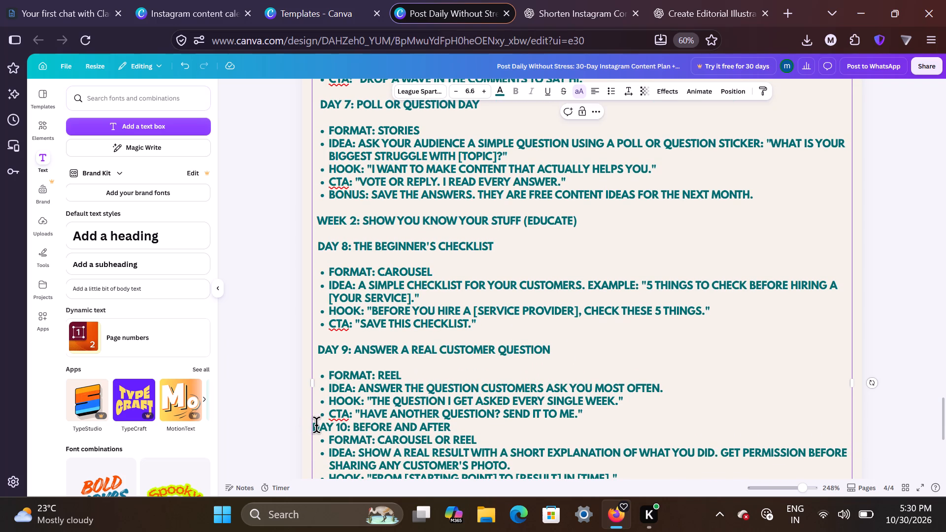
click(316, 425)
click(315, 425)
key(space)
key(space)
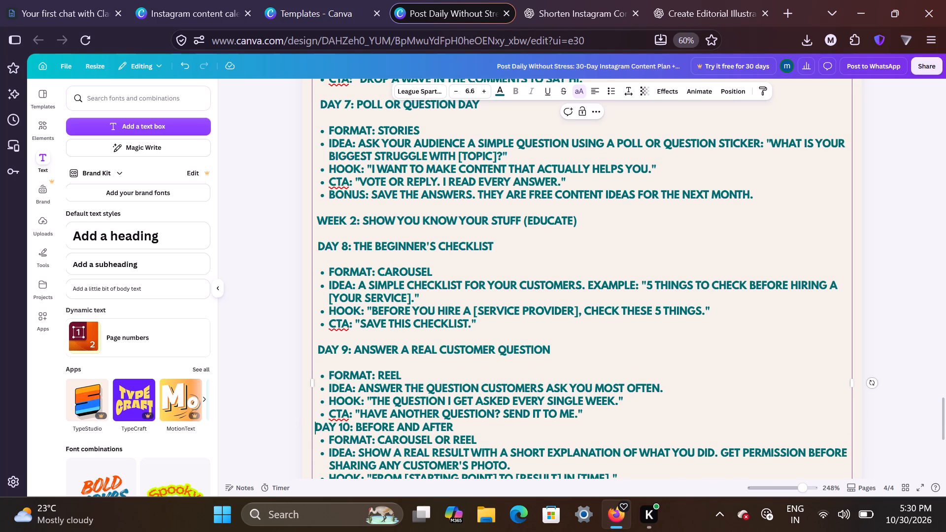
click(477, 426)
key(Return)
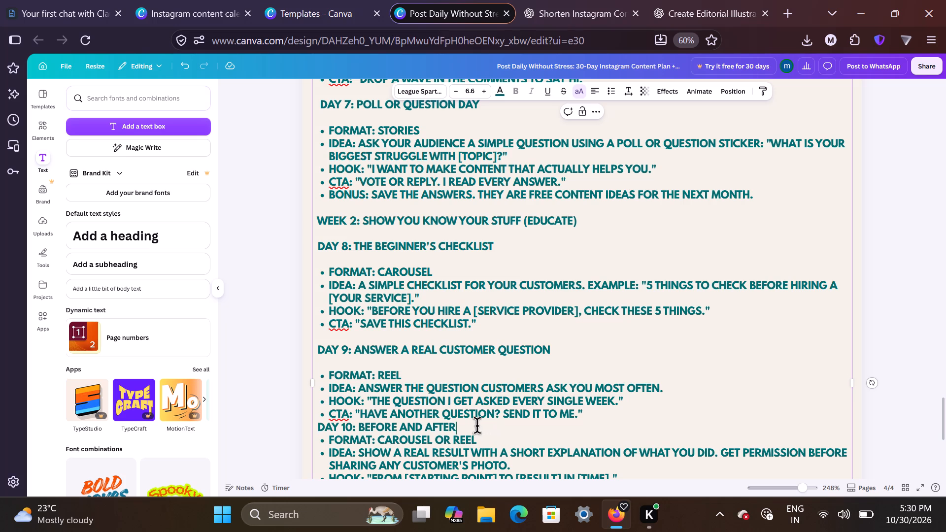
Indent the Day 11 heading by two spaces and add a blank line between it and its bullet list.
scroll(477, 426, down, 1)
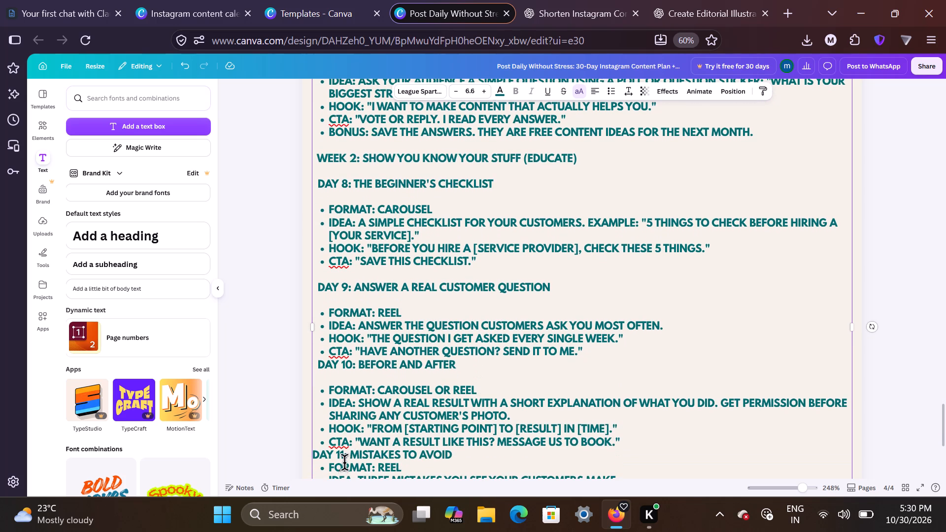
click(314, 452)
key(space)
key(space)
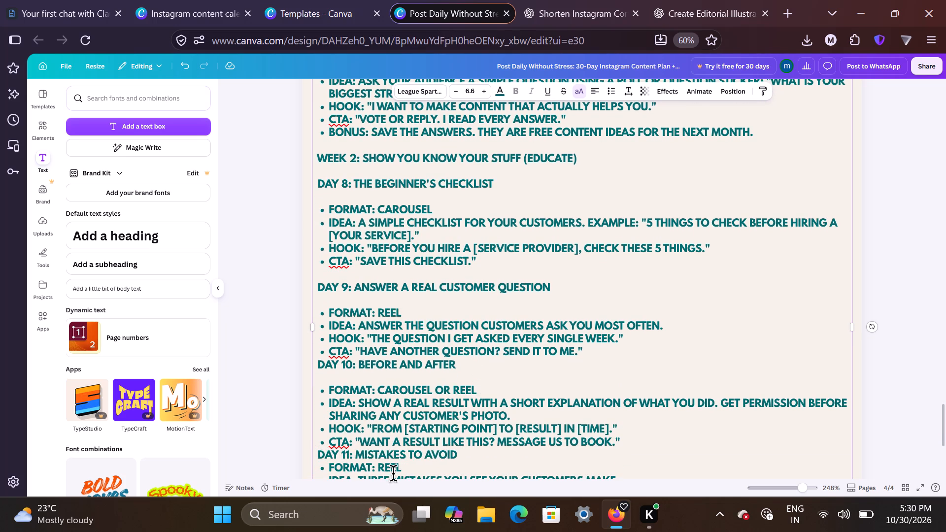
click(458, 456)
key(Return)
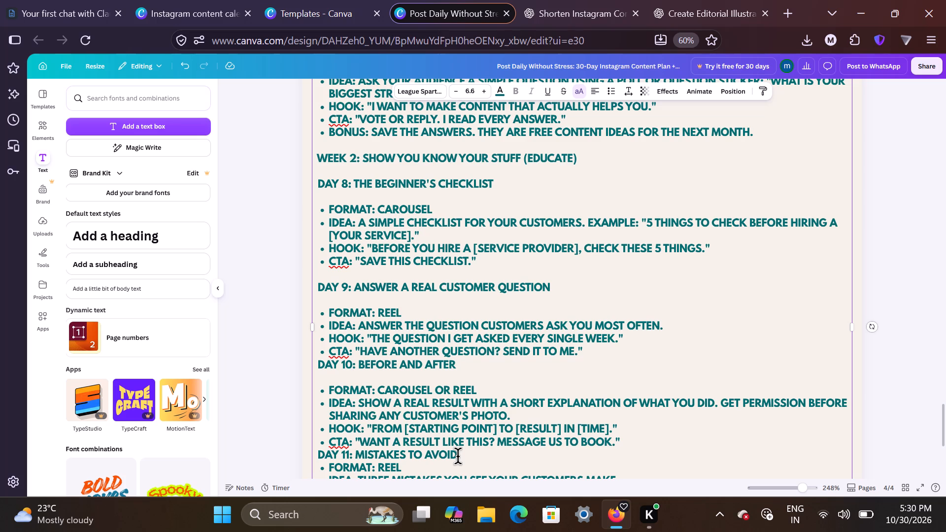
Indent the Day 12 heading by two spaces.
scroll(458, 456, down, 2)
click(314, 417)
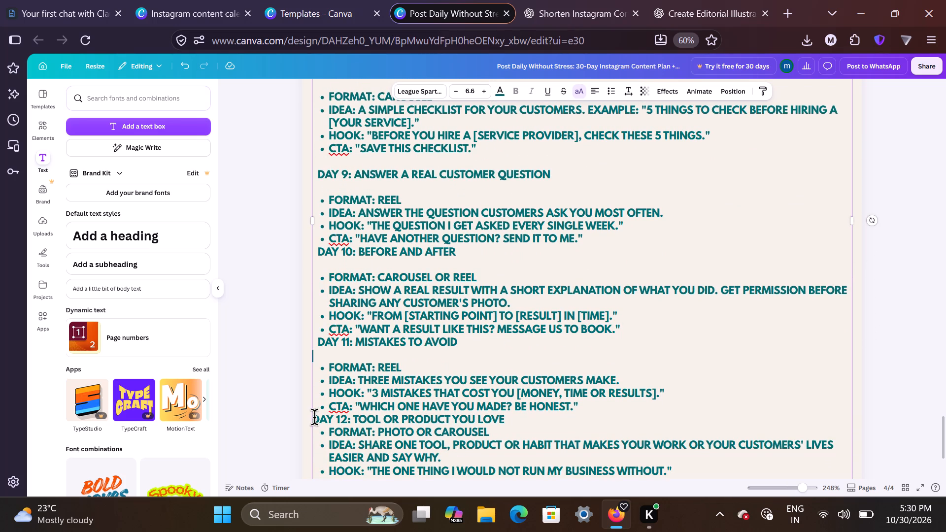
key(space)
key(space)
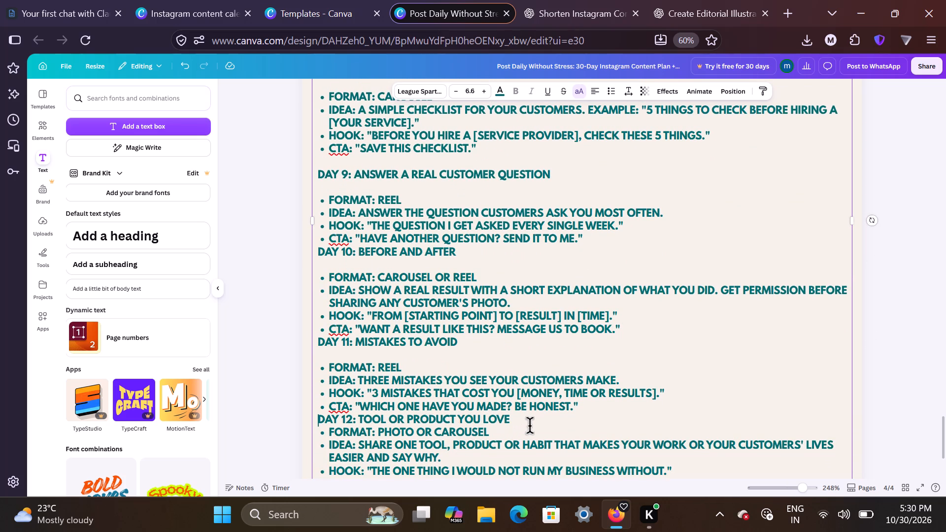
Add a blank line between the Day 12 heading and its bullet list.
click(531, 426)
key(Return)
Indent the Day 13 heading by two spaces and add a blank line between it and its bullet list.
scroll(531, 426, down, 1)
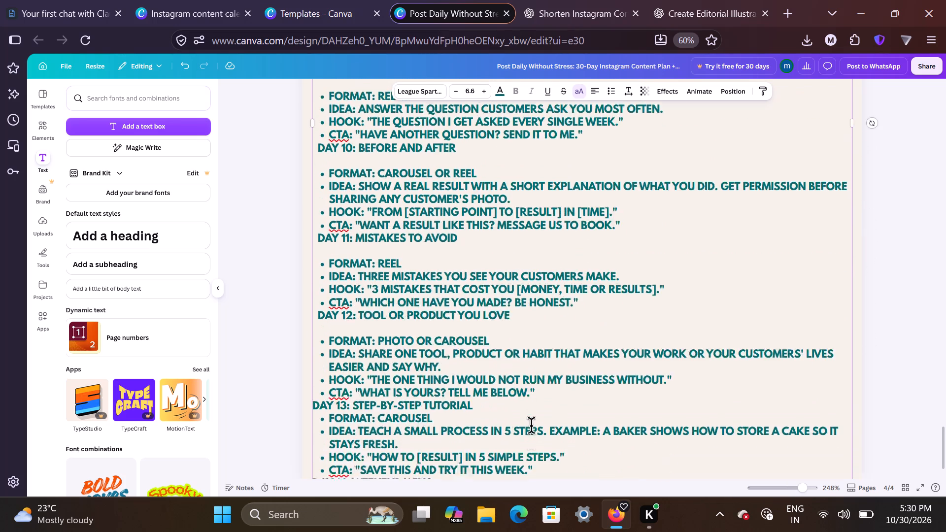
scroll(531, 426, down, 1)
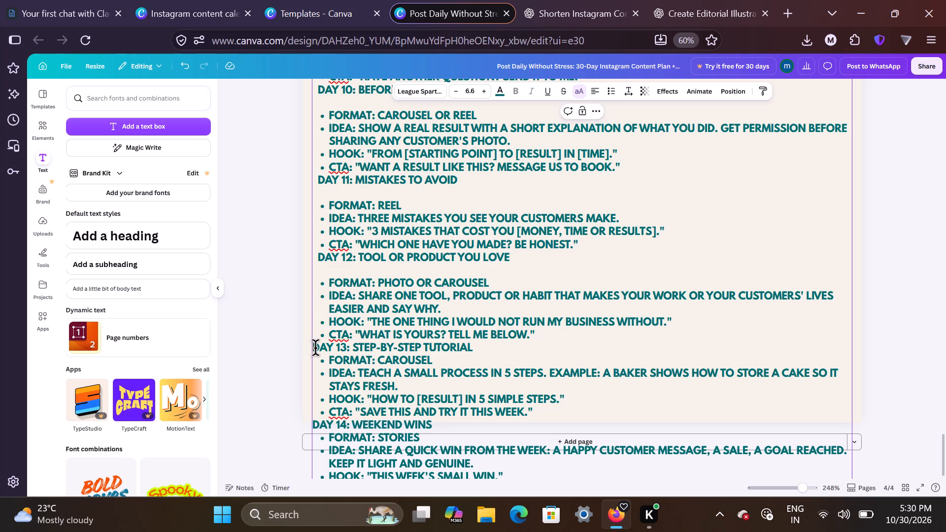
click(315, 348)
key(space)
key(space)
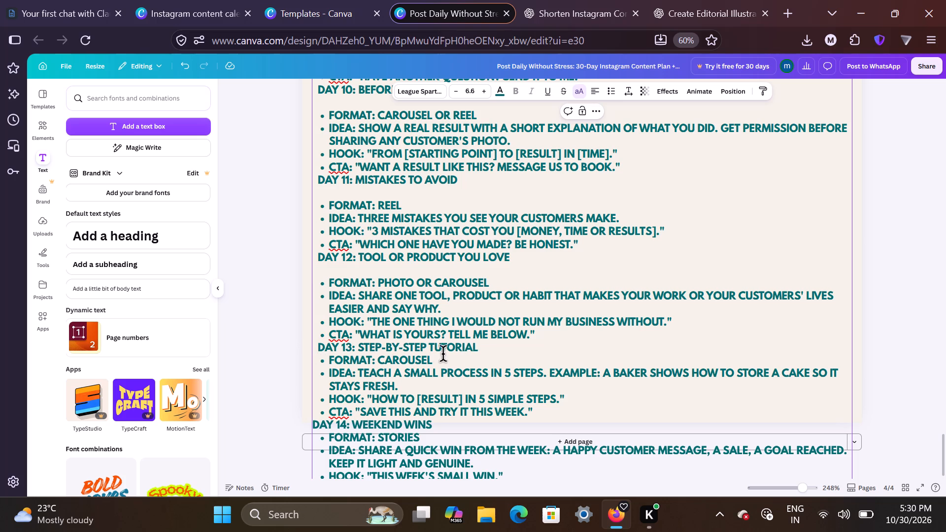
click(495, 351)
key(Return)
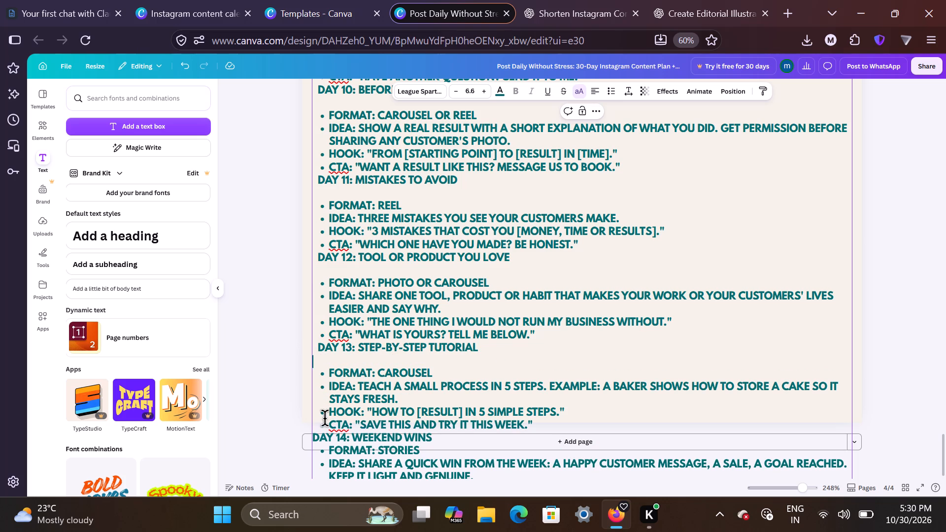
Insert an unbulleted blank line between the last Day 12 bullet and the Day 13 heading.
scroll(385, 431, down, 1)
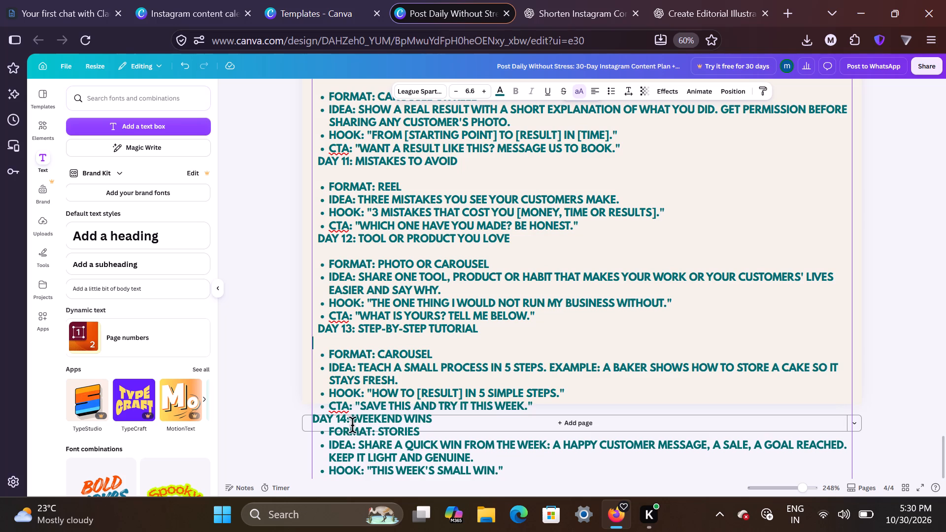
scroll(454, 422, down, 1)
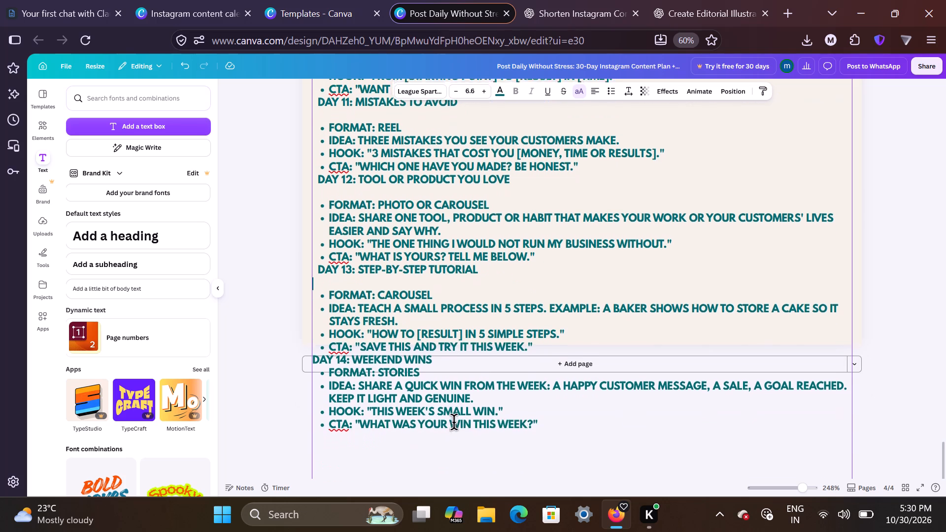
scroll(454, 422, down, 1)
click(560, 235)
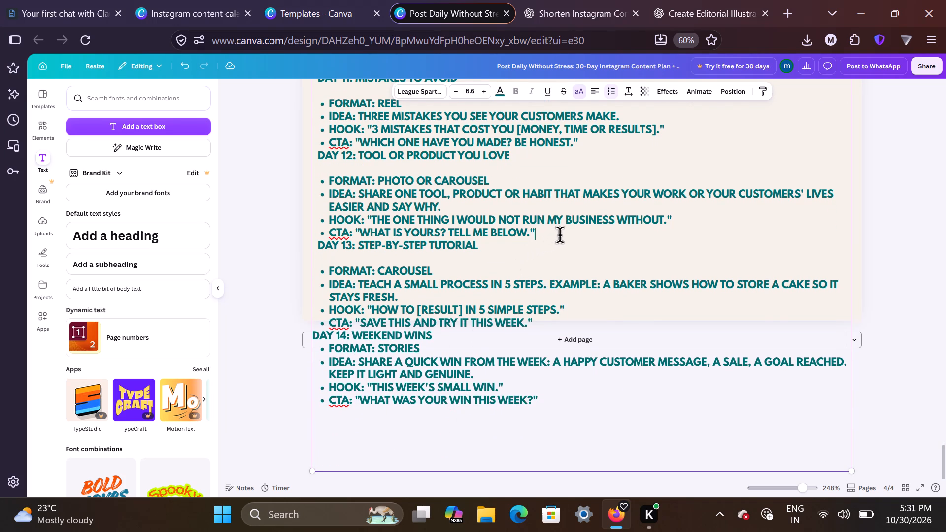
key(Return)
key(Return)
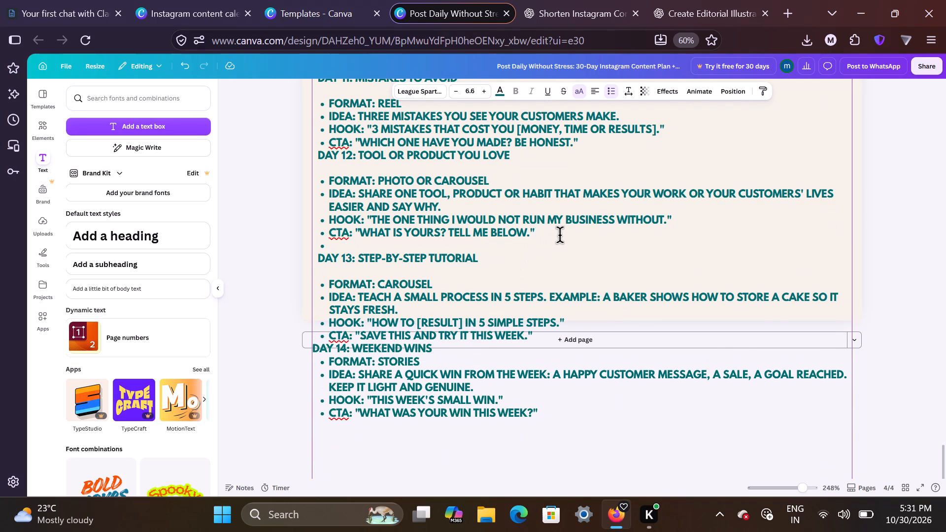
drag(514, 258, 516, 263)
drag(516, 263, 538, 271)
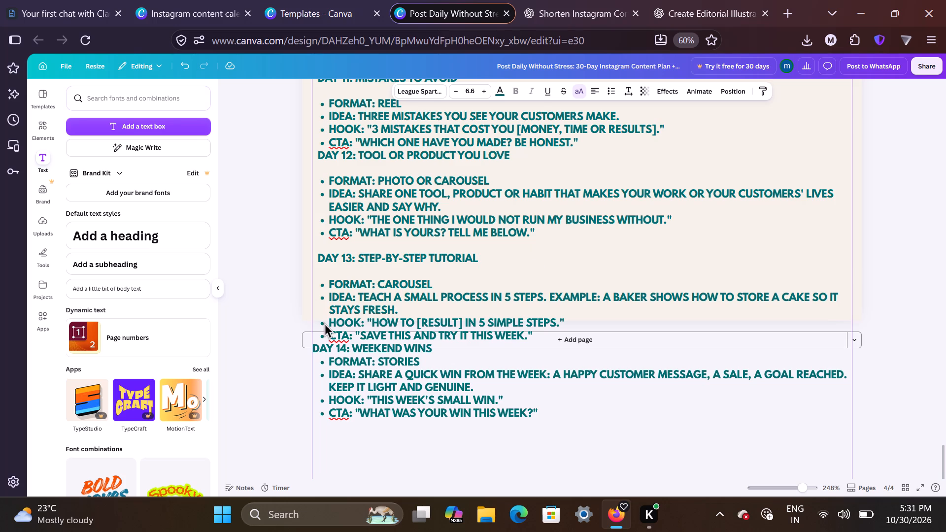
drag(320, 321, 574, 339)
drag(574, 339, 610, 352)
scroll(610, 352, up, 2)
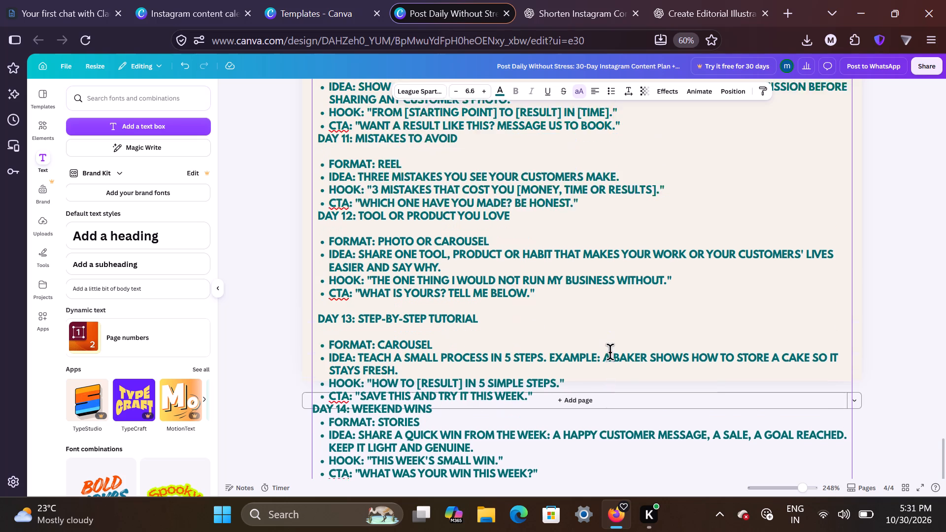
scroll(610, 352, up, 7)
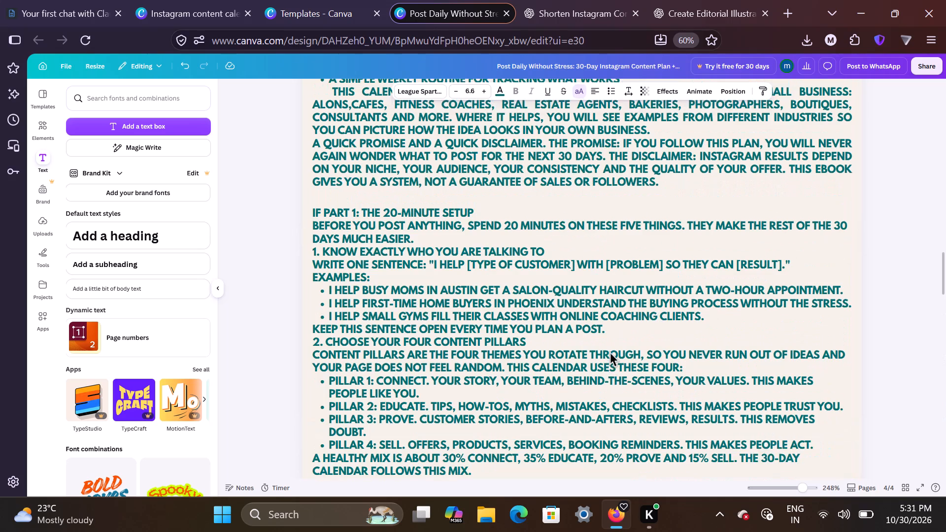
Review page 4's calendar text from Day 5 onward, checking heading spacing and where the text box runs past the page's bottom edge.
scroll(610, 352, down, 3)
click(610, 352)
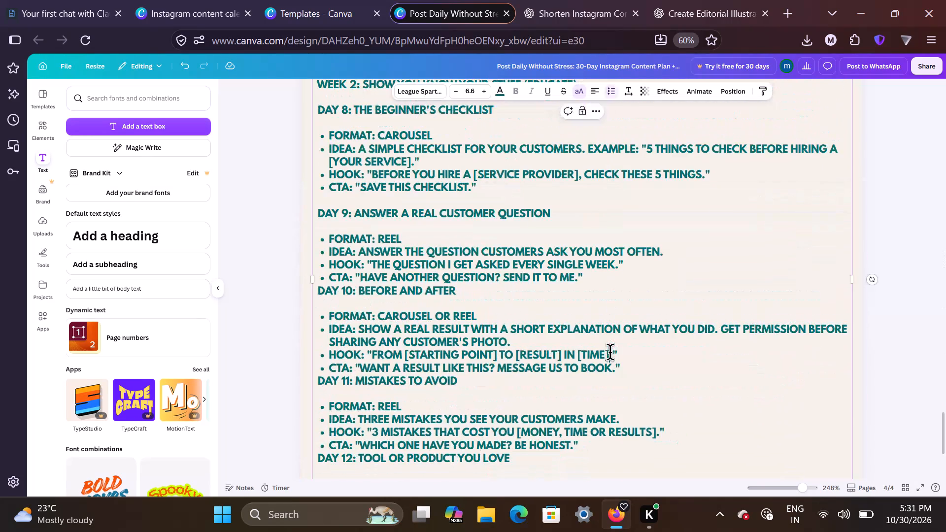
scroll(648, 300, up, 5)
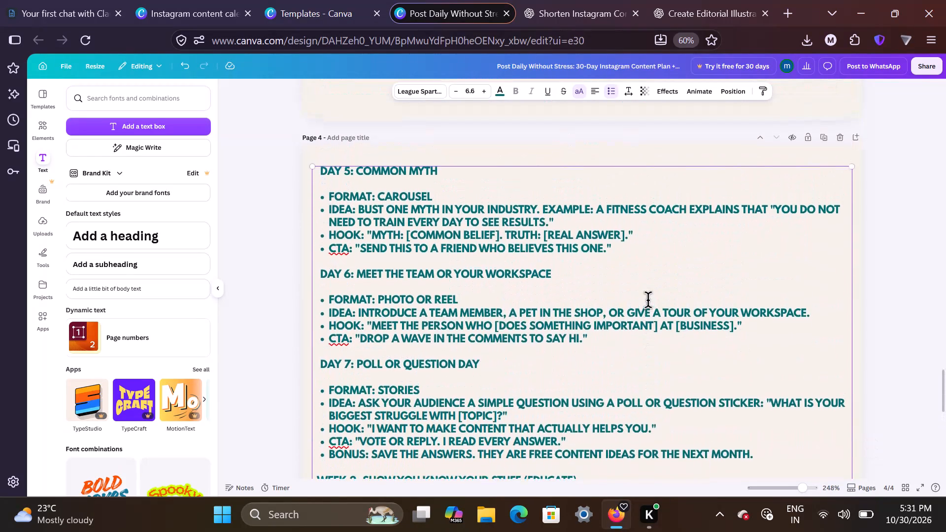
click(688, 281)
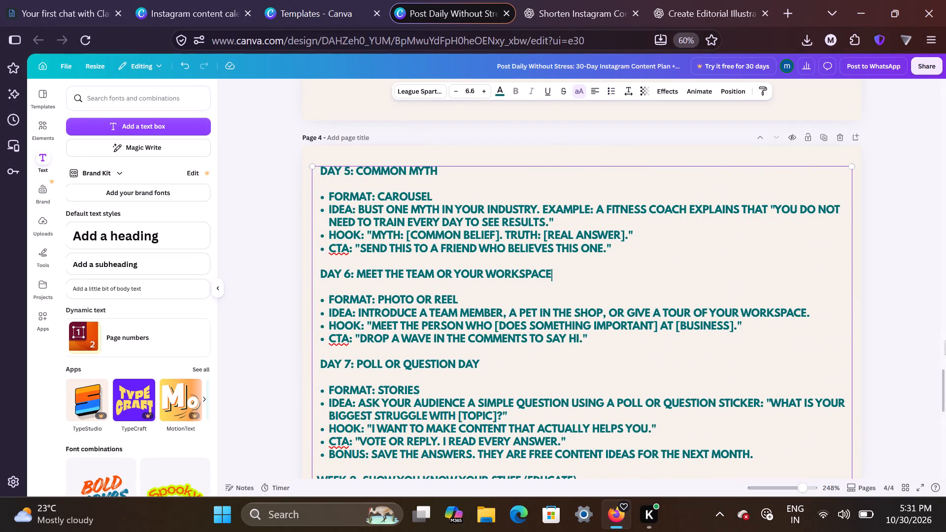
click(900, 346)
scroll(900, 346, down, 9)
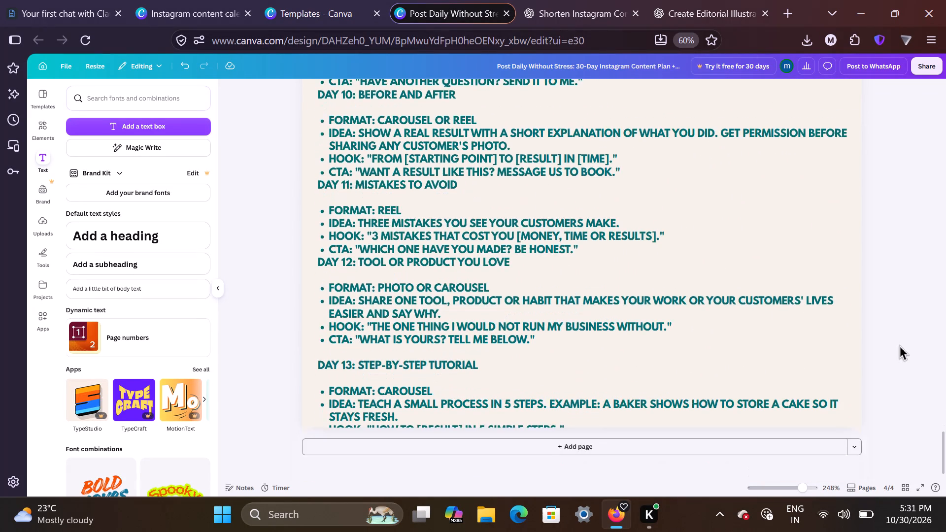
scroll(900, 346, down, 3)
click(695, 393)
scroll(695, 393, down, 1)
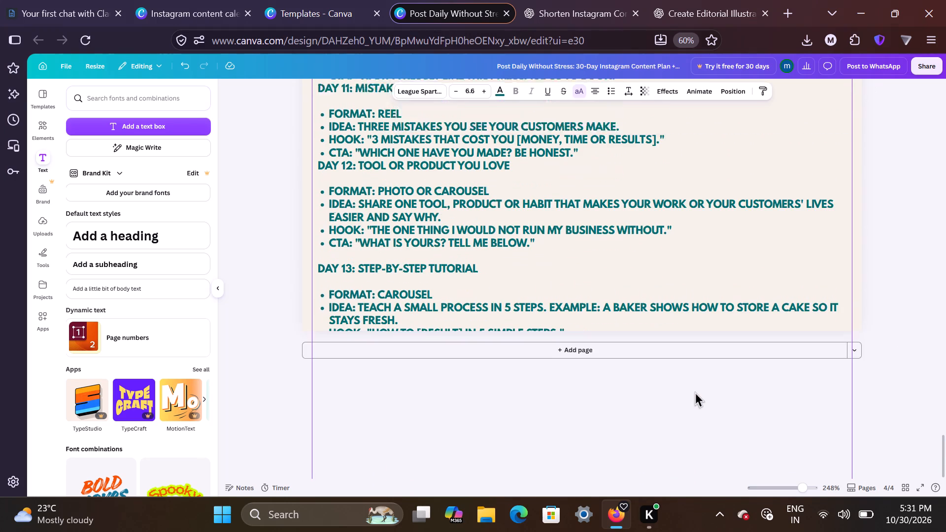
scroll(695, 393, down, 3)
scroll(695, 393, up, 1)
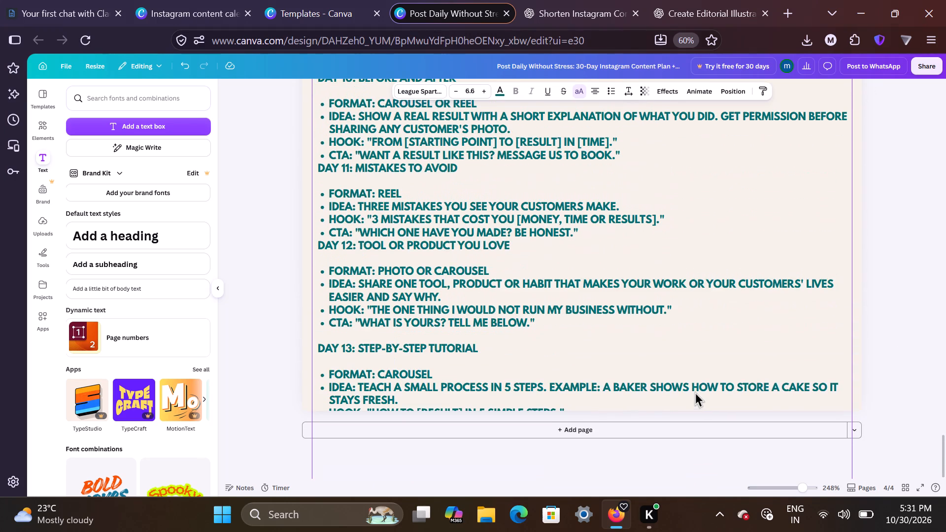
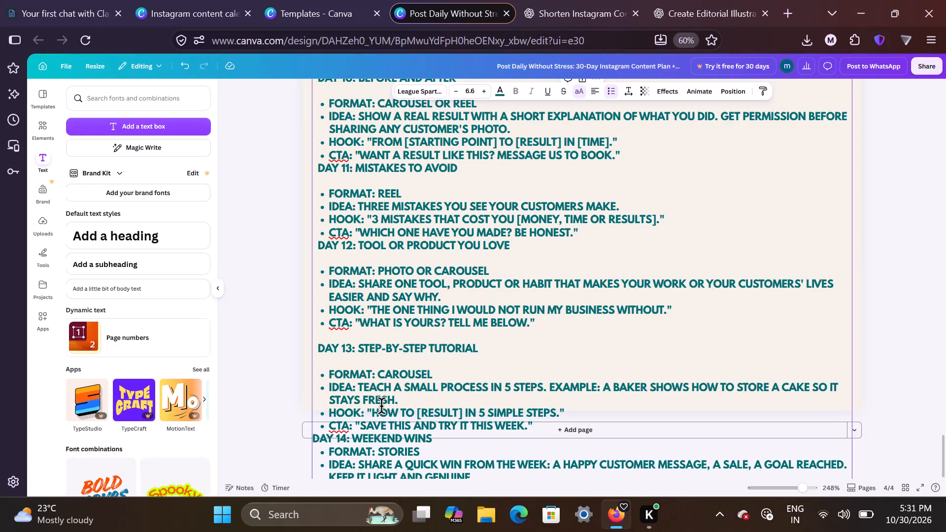
Delete everything from Day 13's hook line through Day 14 and beyond at the end of page 4's text box.
drag(322, 408, 539, 442)
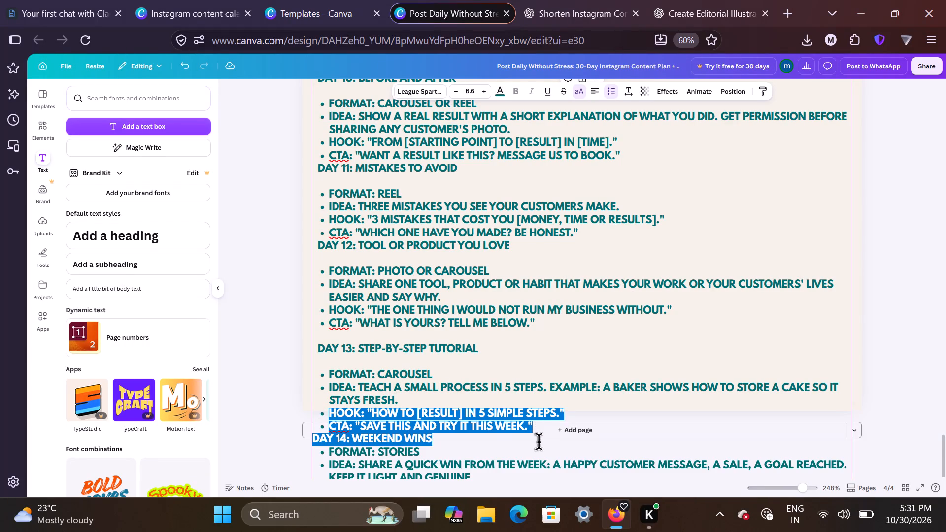
drag(539, 442, 558, 460)
scroll(539, 442, down, 4)
key(BackSpace)
key(BackSpace)
key(BackSpace)
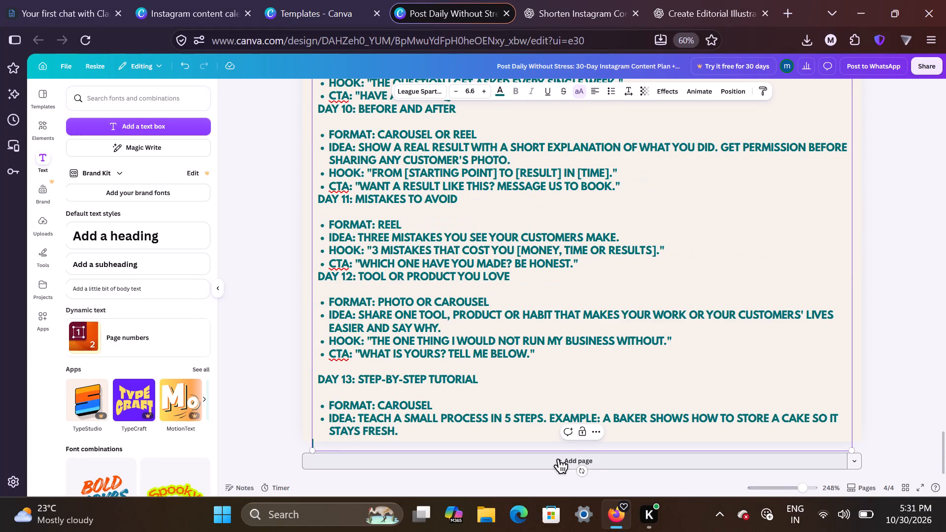
drag(558, 460, 867, 380)
click(867, 380)
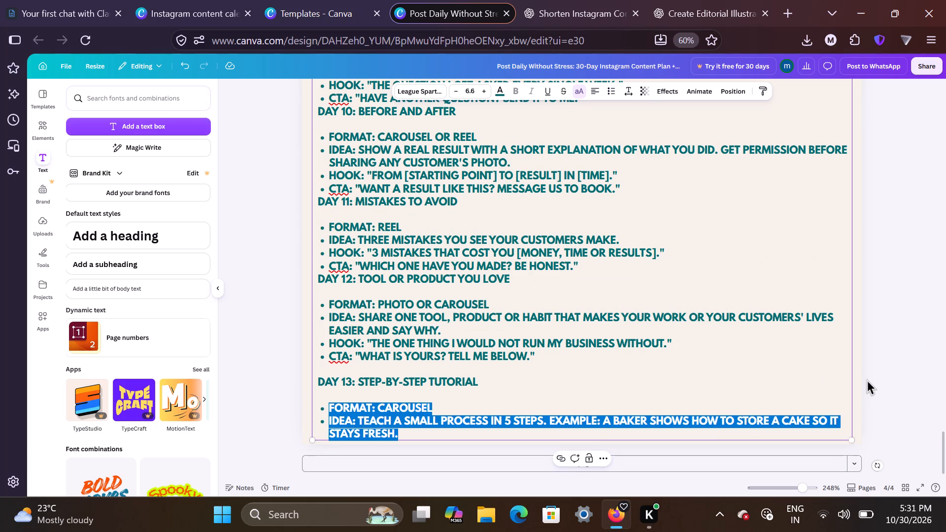
click(867, 380)
Delete the Day 13 heading and its format and idea bullets so page 4's text ends with Day 12.
scroll(845, 350, up, 6)
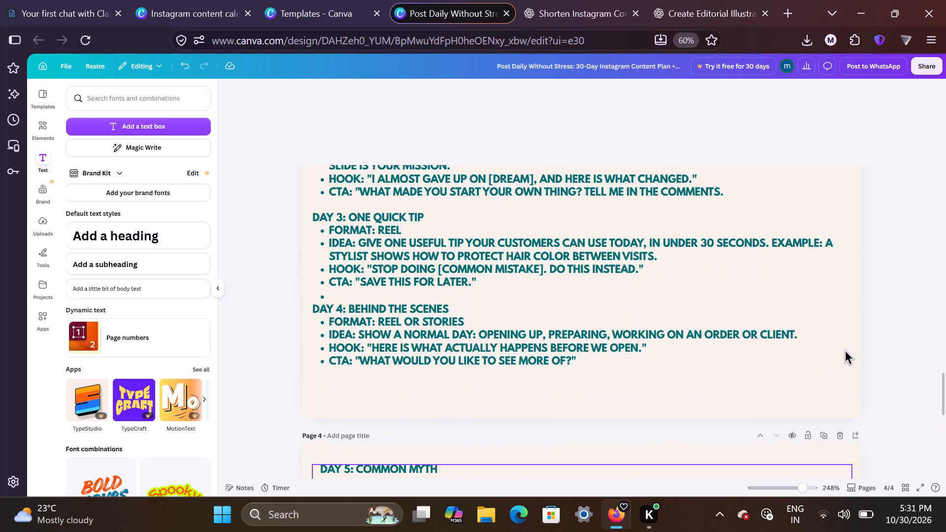
scroll(845, 350, down, 4)
scroll(845, 350, up, 2)
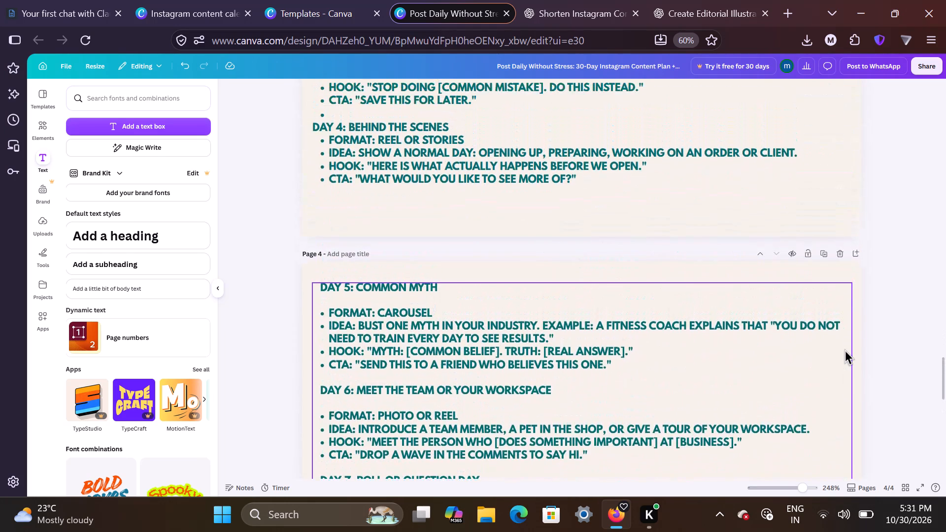
double_click(707, 371)
scroll(707, 371, down, 4)
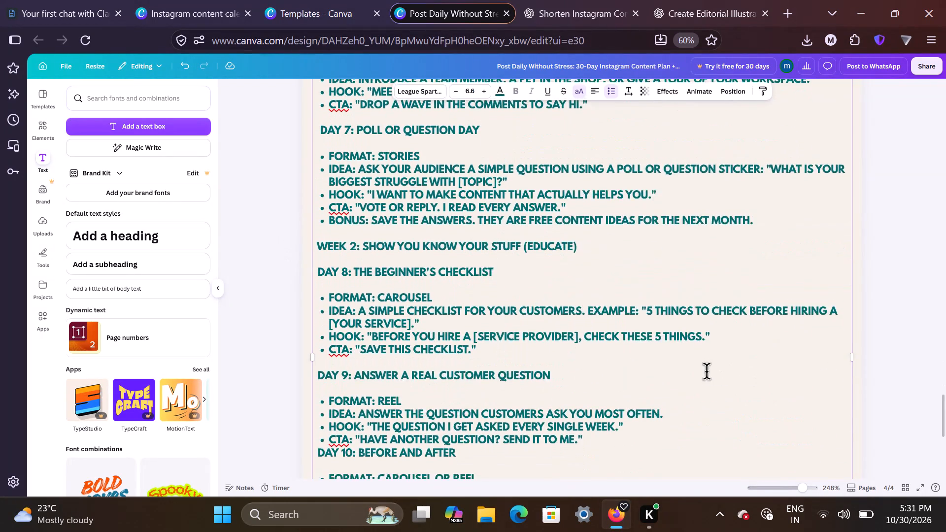
scroll(707, 371, down, 3)
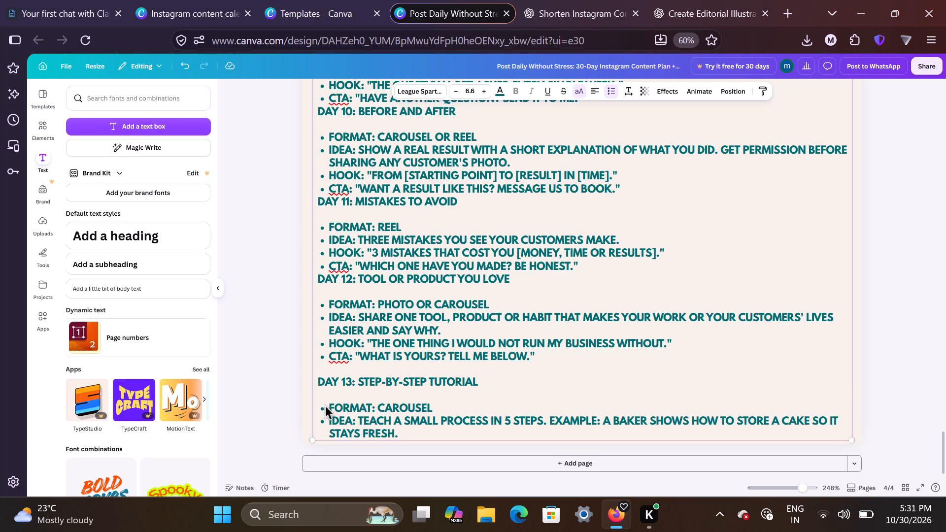
drag(318, 383, 460, 434)
key(BackSpace)
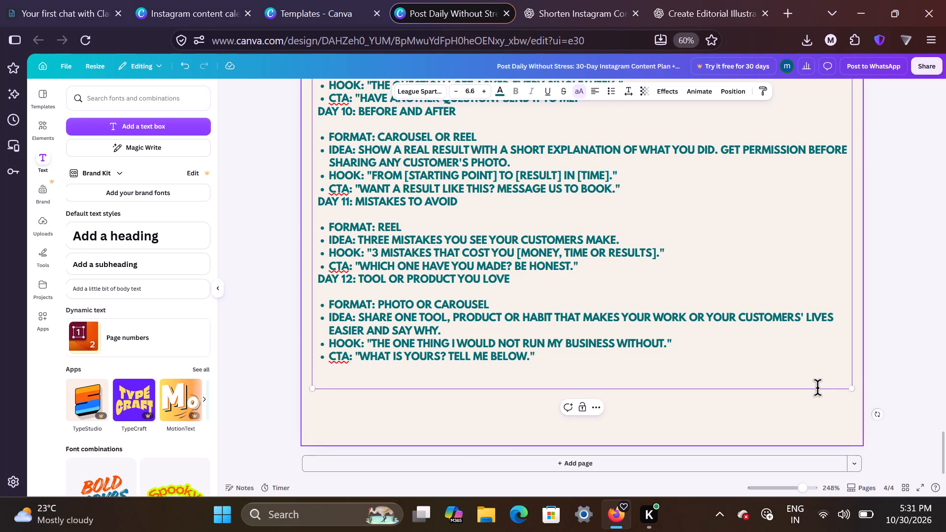
drag(849, 387, 855, 411)
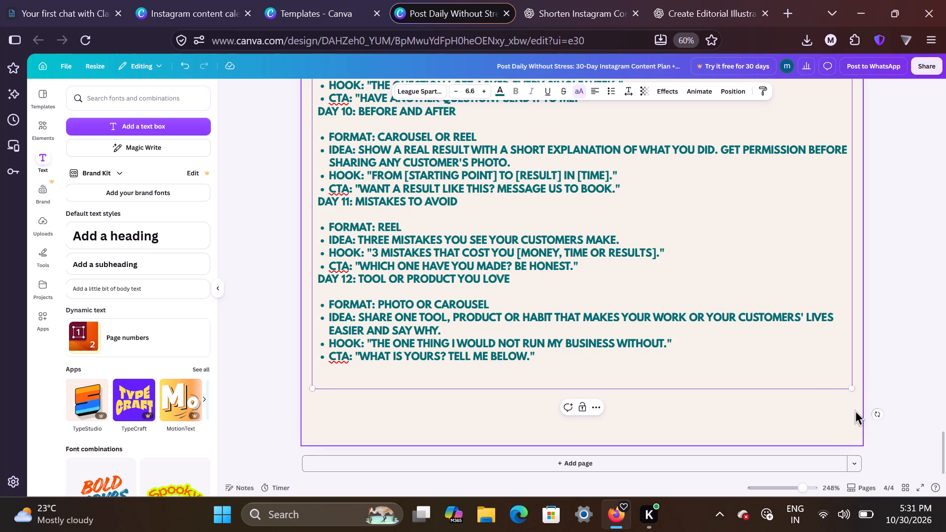
drag(855, 411, 875, 371)
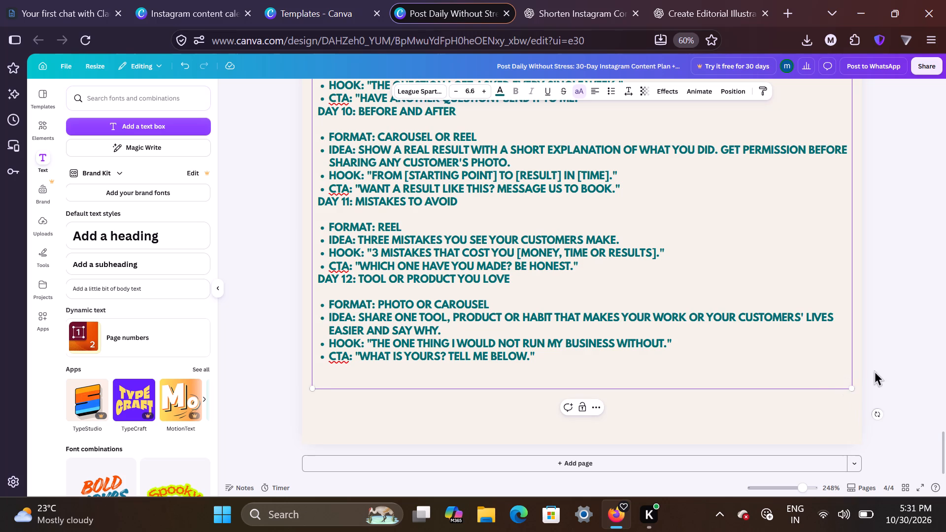
drag(875, 371, 888, 360)
click(888, 360)
Move page 4's text box straight down a little to even out the space above and below it.
scroll(661, 279, up, 1)
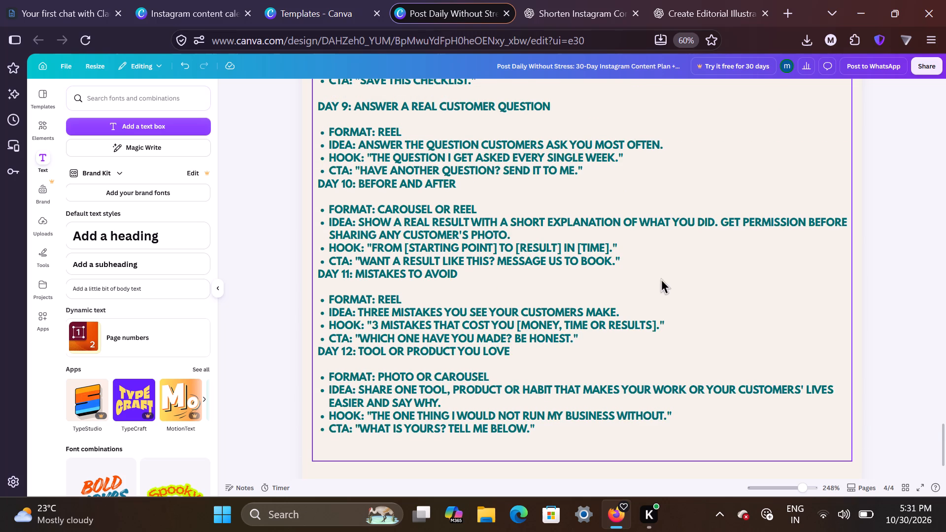
scroll(661, 279, up, 1)
drag(661, 279, 658, 311)
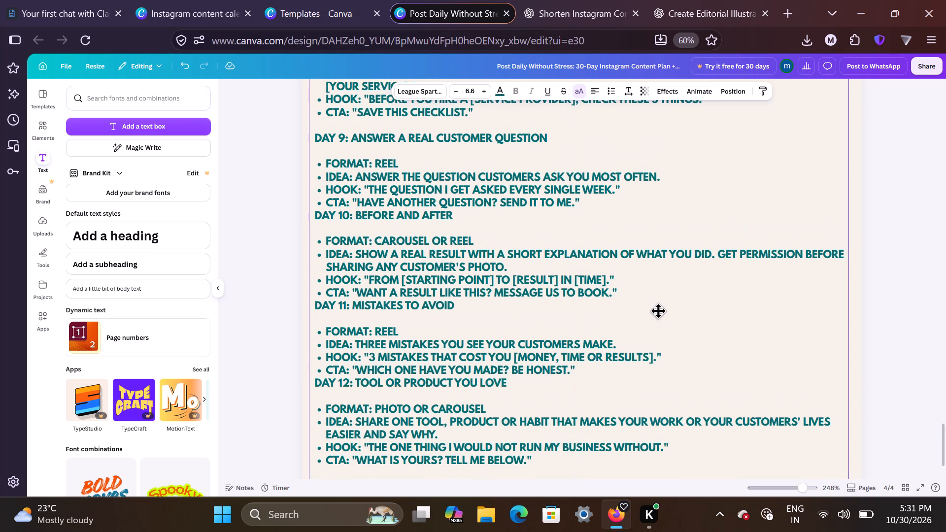
drag(658, 311, 662, 311)
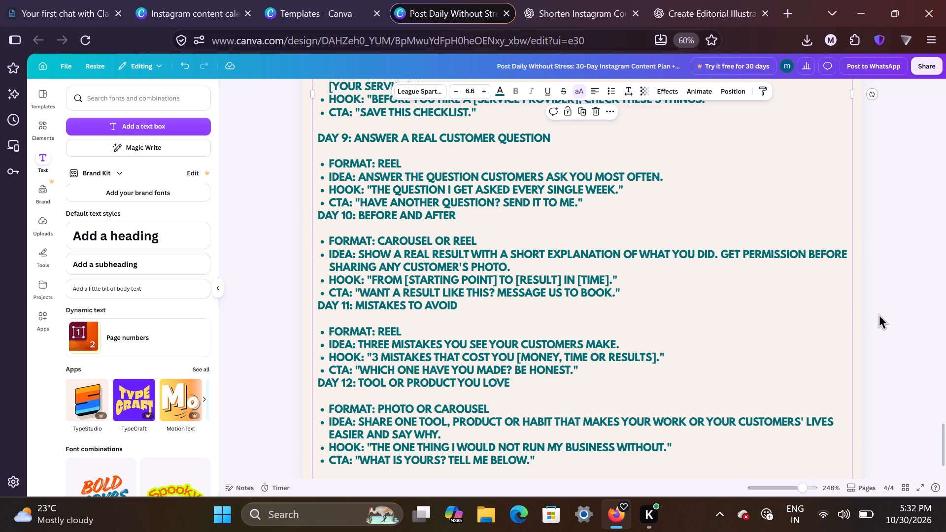
click(879, 315)
Review the layout and spacing of the calendar text across pages 4 and 3, including the page margins.
scroll(879, 315, up, 6)
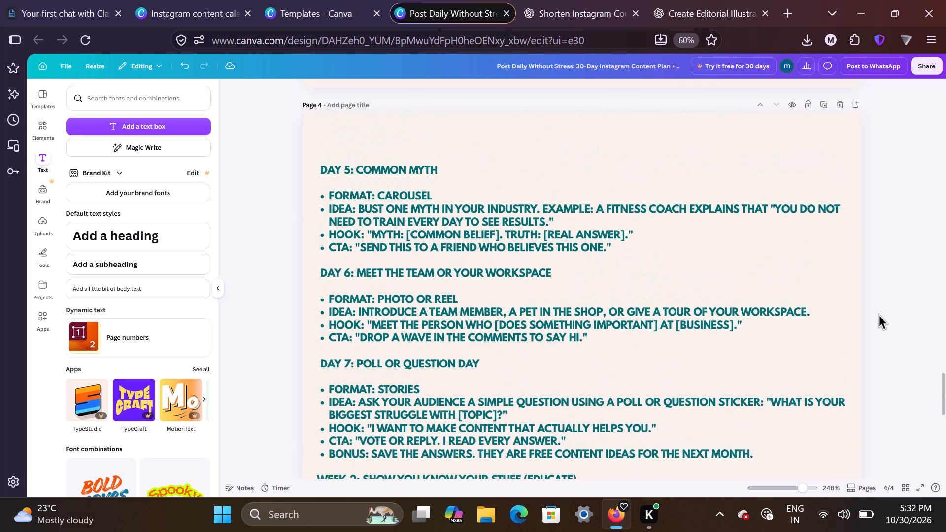
scroll(879, 315, up, 1)
scroll(879, 315, down, 8)
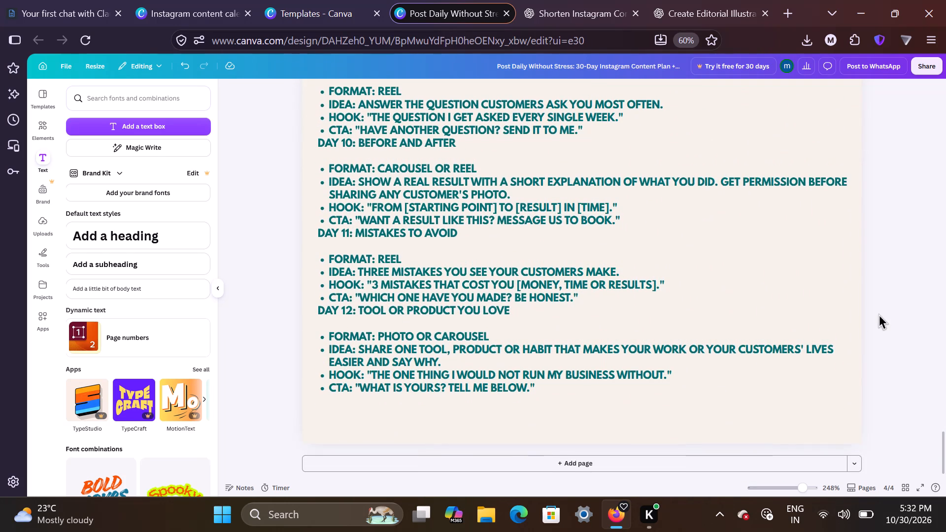
scroll(886, 375, up, 5)
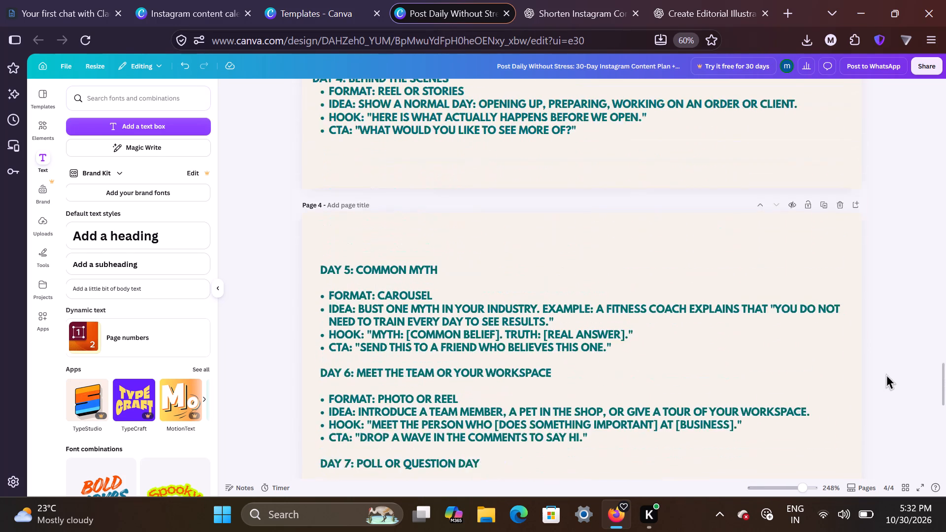
scroll(886, 375, up, 3)
scroll(886, 375, down, 11)
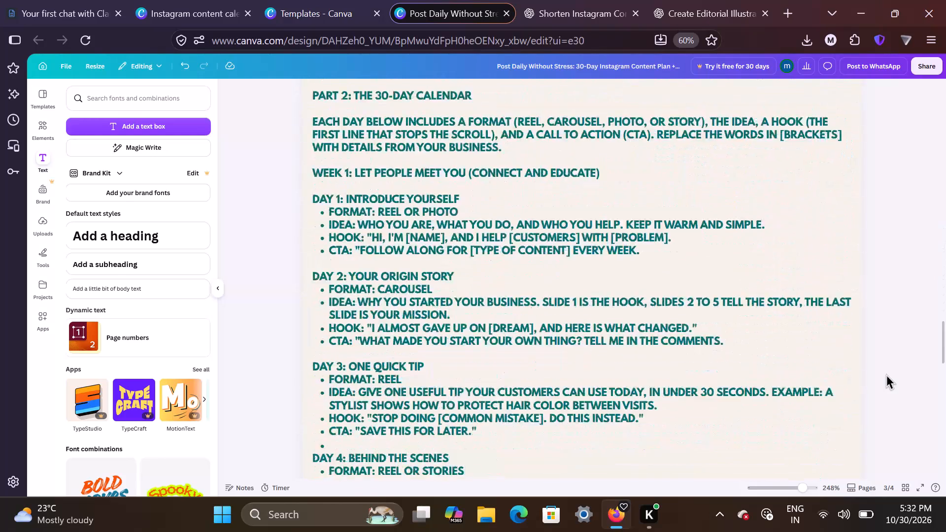
scroll(886, 375, down, 1)
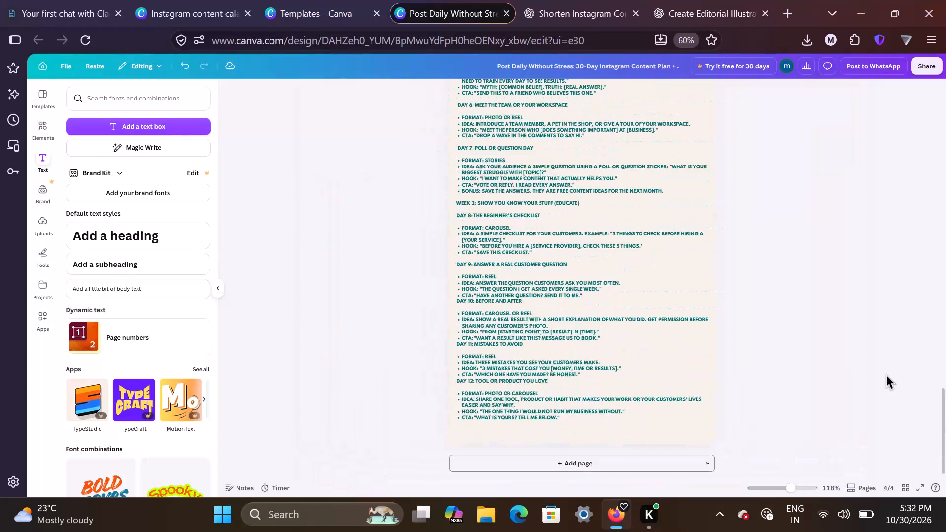
scroll(886, 375, up, 2)
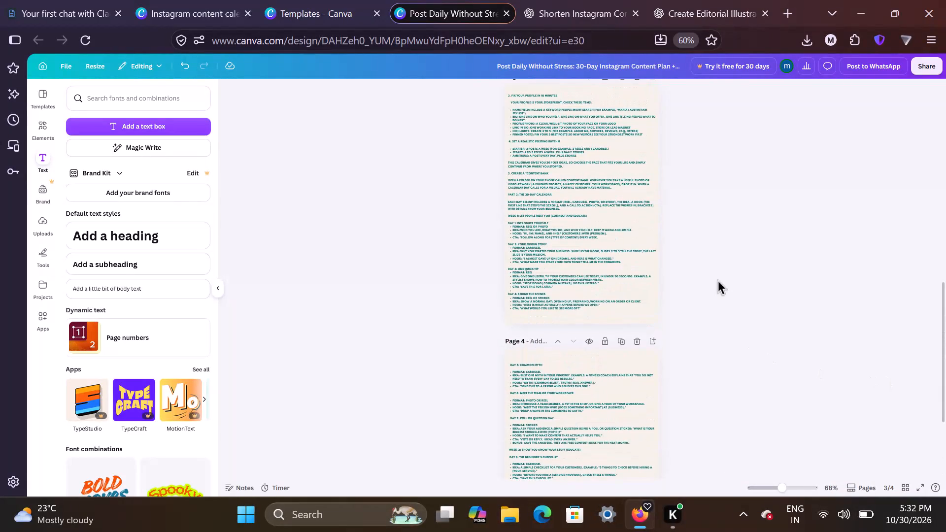
scroll(718, 280, up, 1)
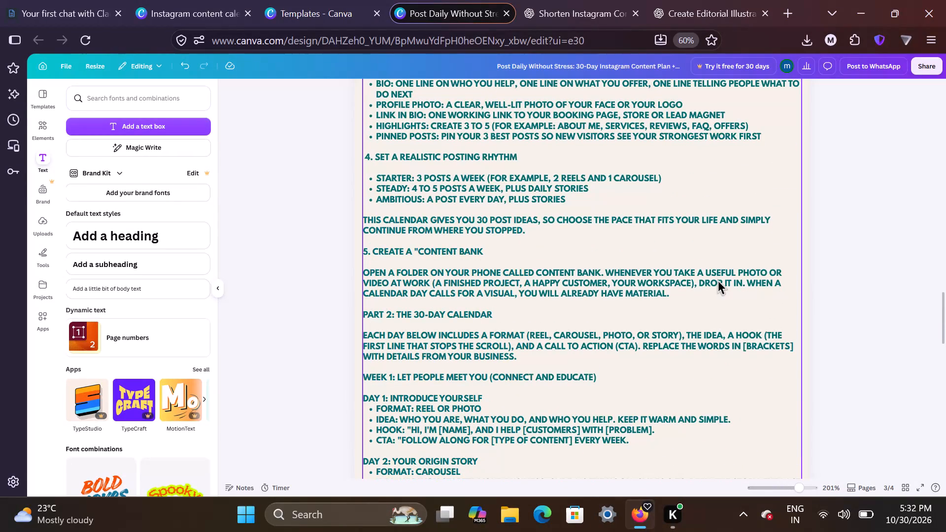
scroll(718, 280, up, 1)
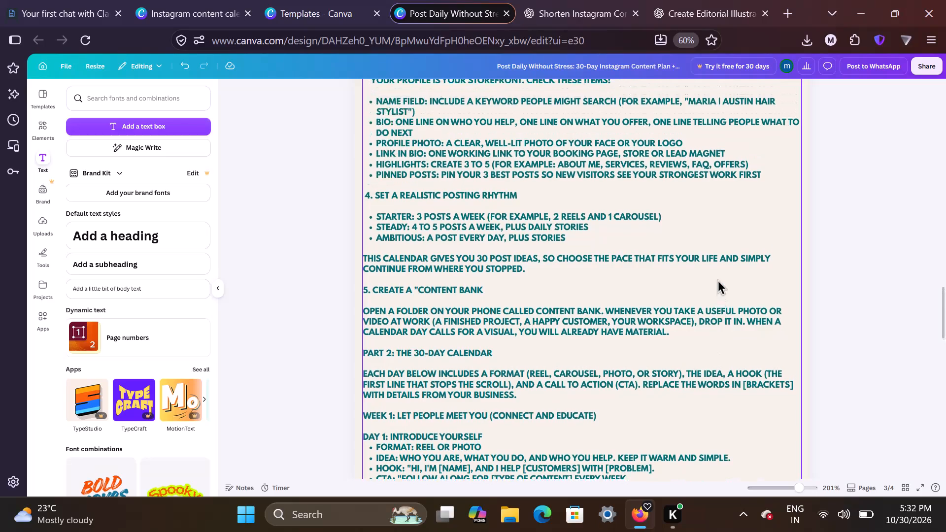
scroll(718, 280, up, 1)
scroll(718, 280, down, 1)
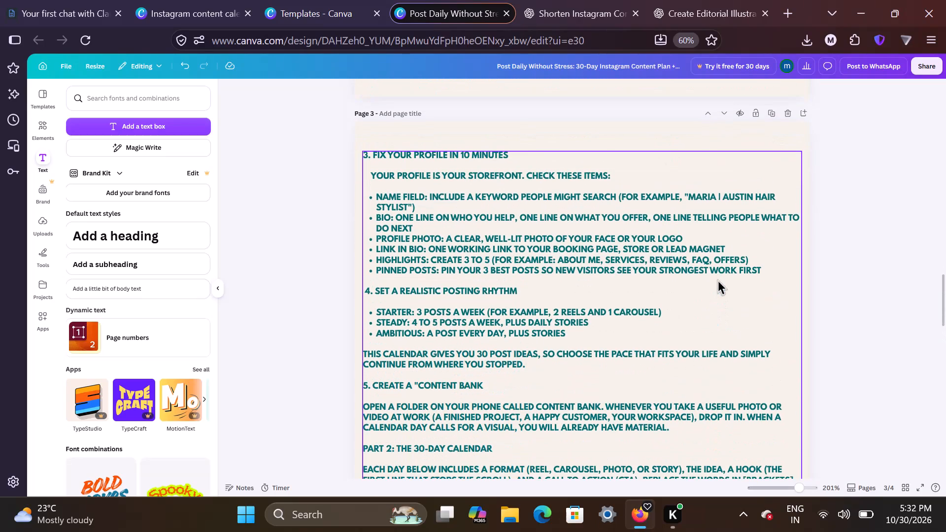
Add a blank line above and below the heading "2. Choose your four content pillars" on page 2.
scroll(718, 280, up, 3)
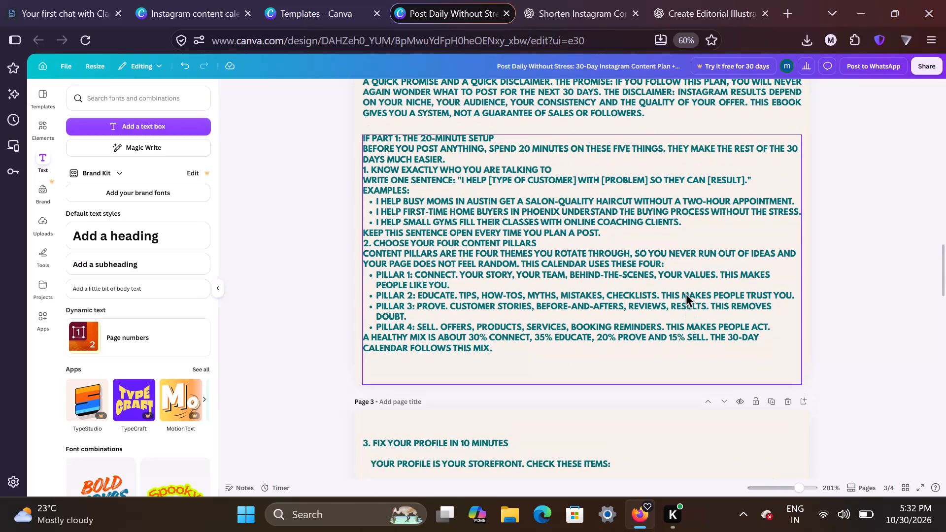
scroll(686, 294, up, 1)
click(583, 276)
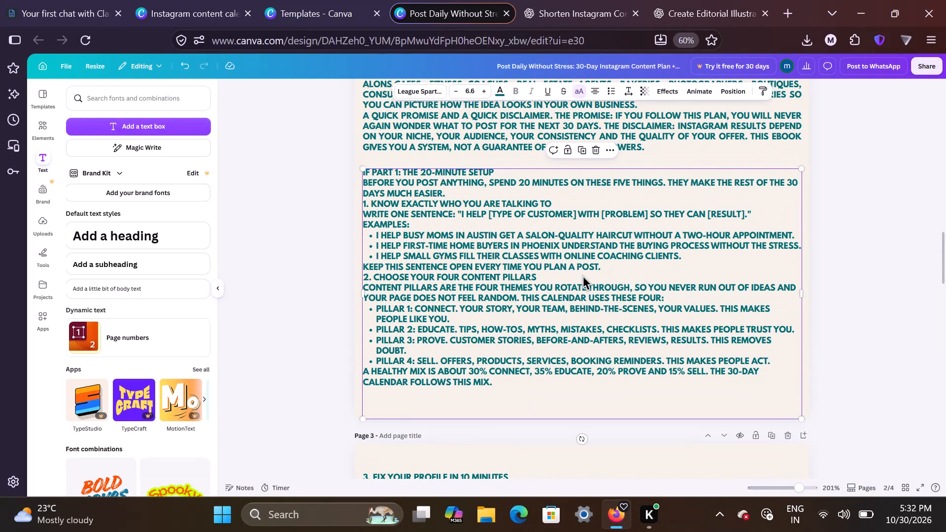
double_click(608, 263)
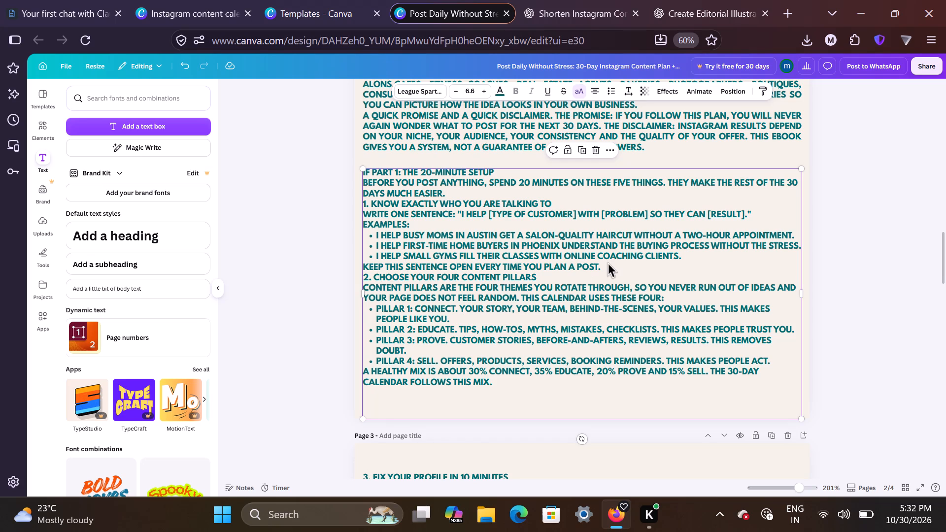
key(Return)
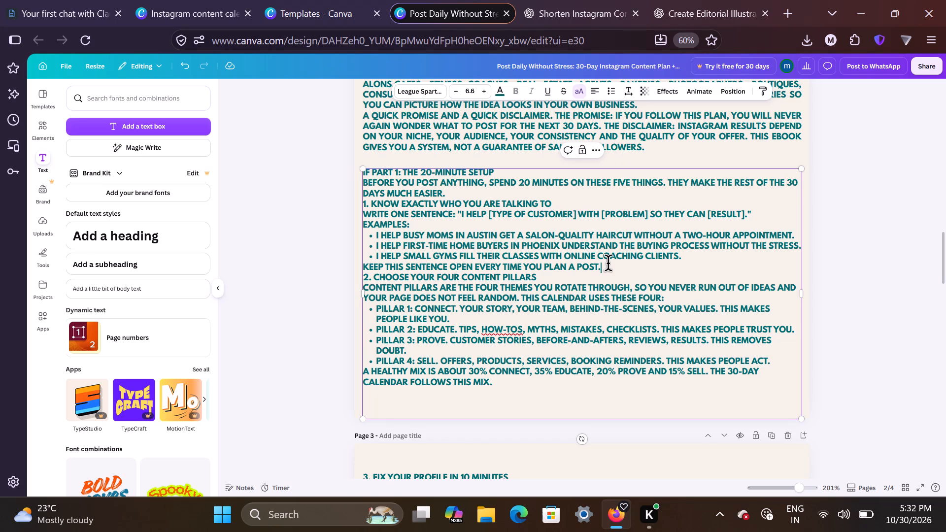
click(554, 283)
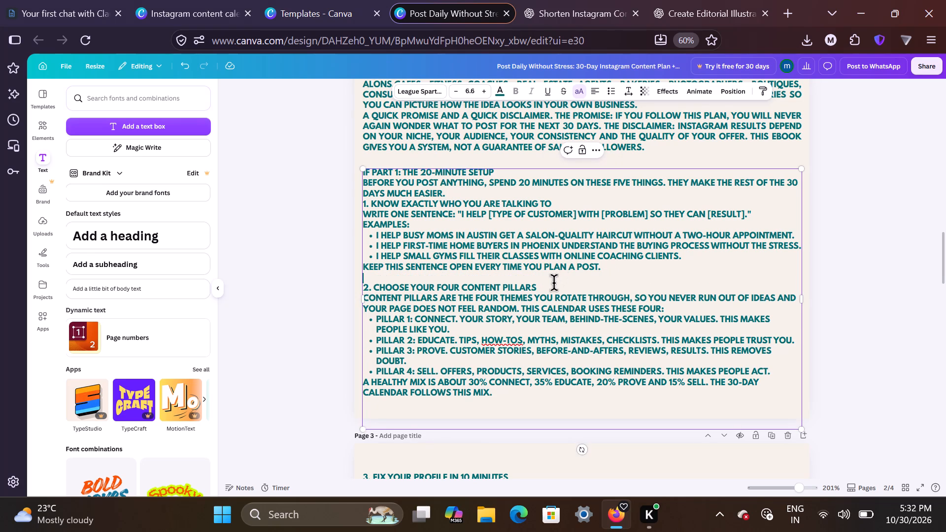
click(543, 284)
key(Return)
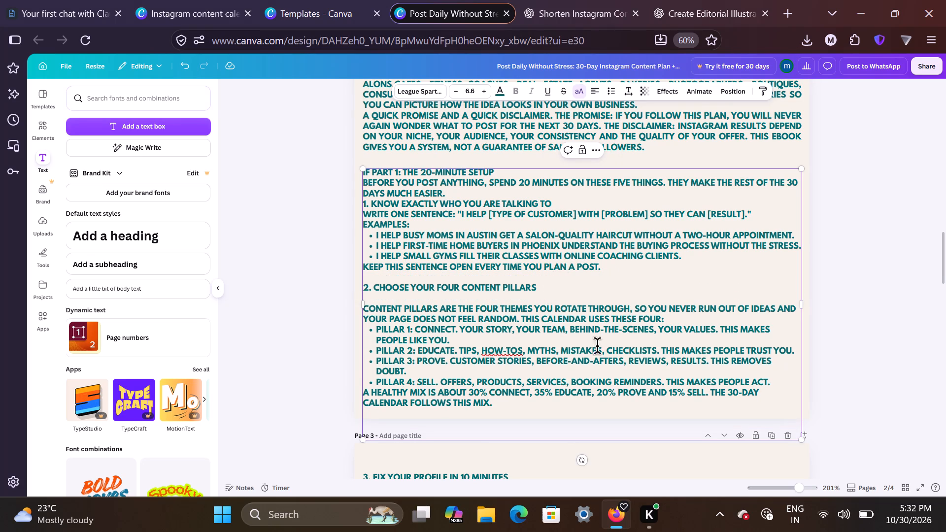
Add a blank line without a bullet between the Pillar 4 bullet and the "A healthy mix" paragraph.
click(774, 382)
key(Return)
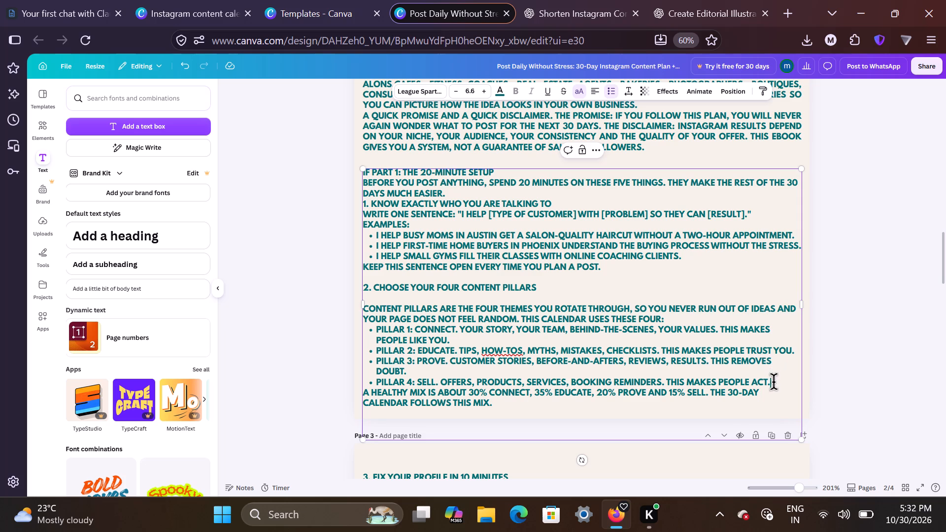
key(BackSpace)
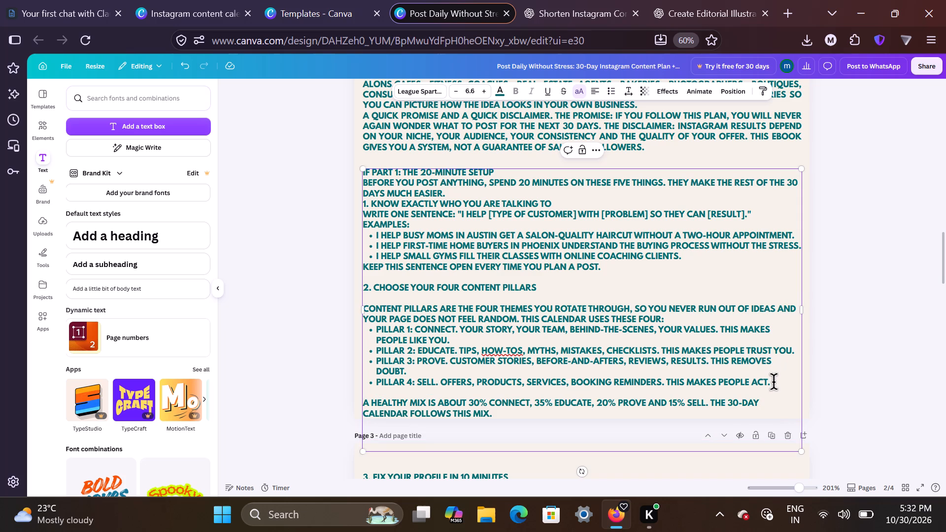
key(BackSpace)
key(Return)
drag(380, 397, 380, 390)
key(BackSpace)
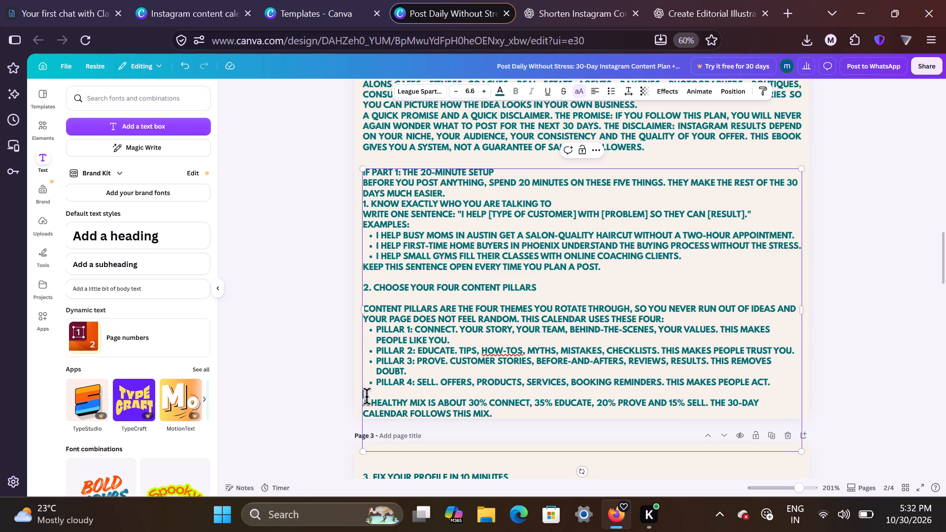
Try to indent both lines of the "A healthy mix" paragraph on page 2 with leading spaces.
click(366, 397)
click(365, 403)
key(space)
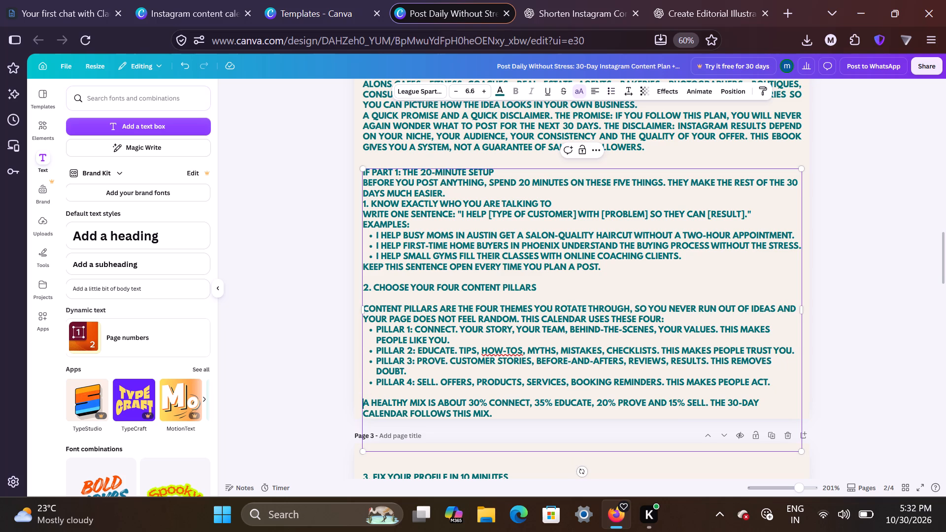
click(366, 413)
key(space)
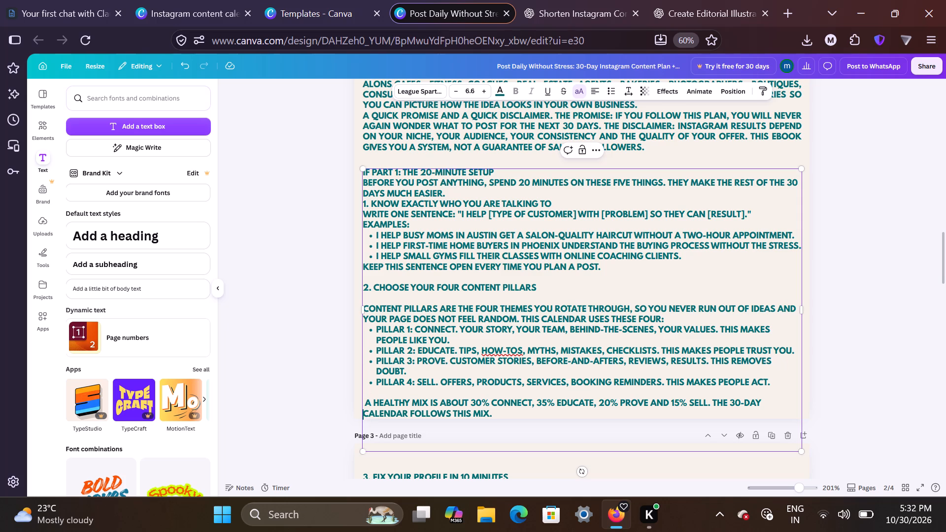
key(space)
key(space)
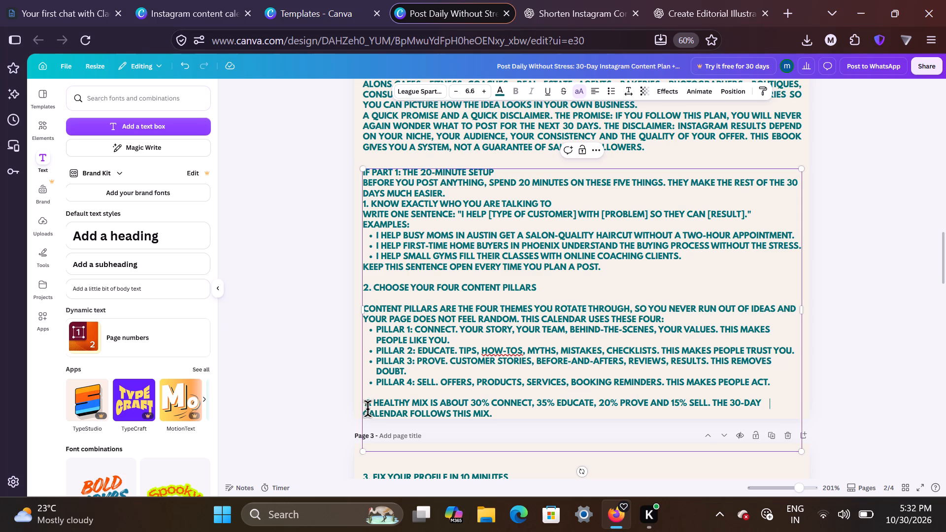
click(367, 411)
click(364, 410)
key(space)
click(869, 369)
Move page 2's Welcome body text box up closer to the WELCOME heading, keeping it horizontally centred on the page.
scroll(869, 369, up, 1)
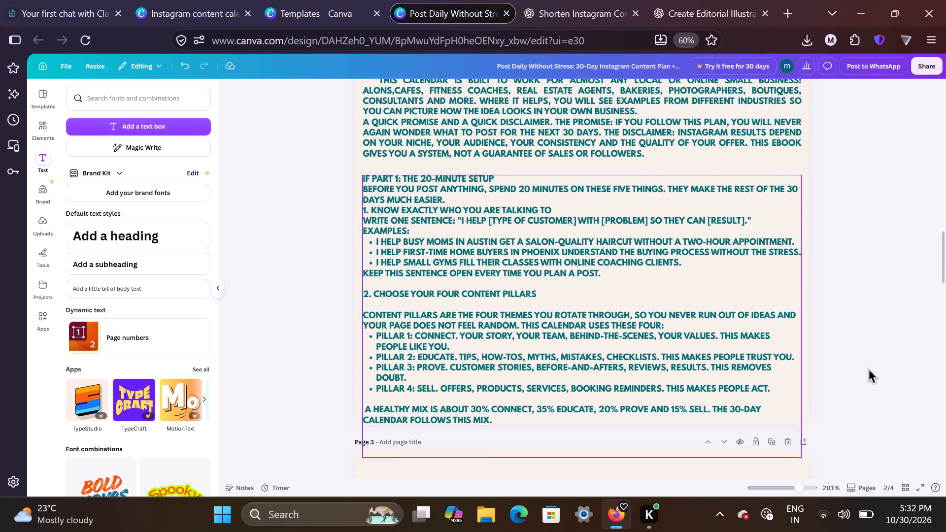
scroll(869, 369, up, 3)
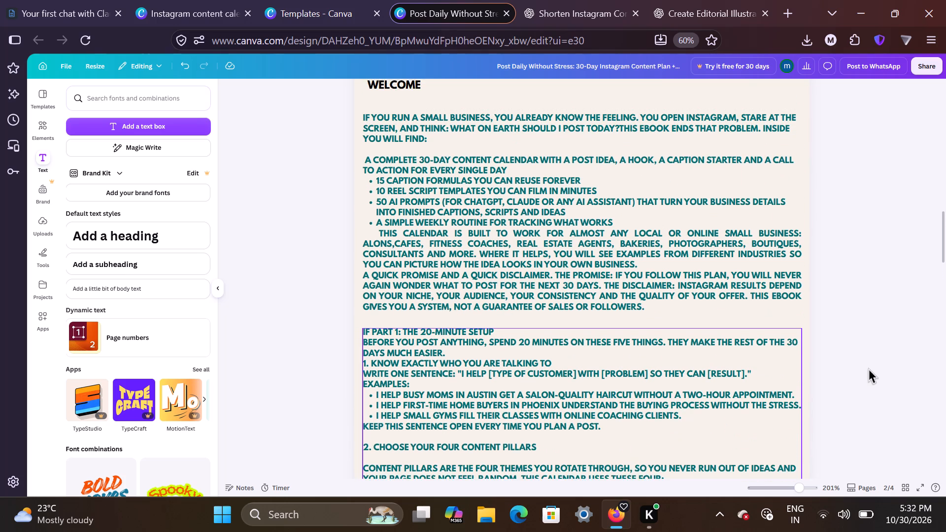
scroll(869, 369, up, 1)
drag(700, 289, 693, 279)
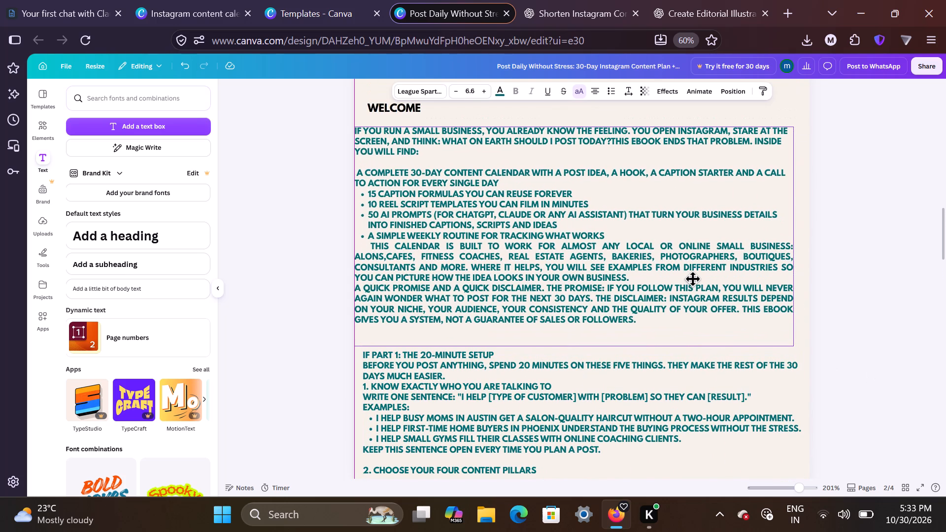
drag(693, 279, 700, 277)
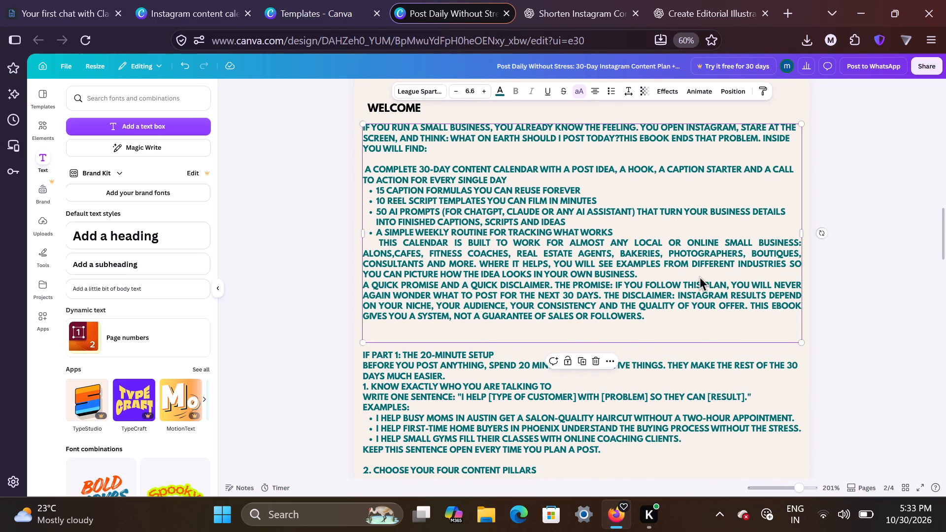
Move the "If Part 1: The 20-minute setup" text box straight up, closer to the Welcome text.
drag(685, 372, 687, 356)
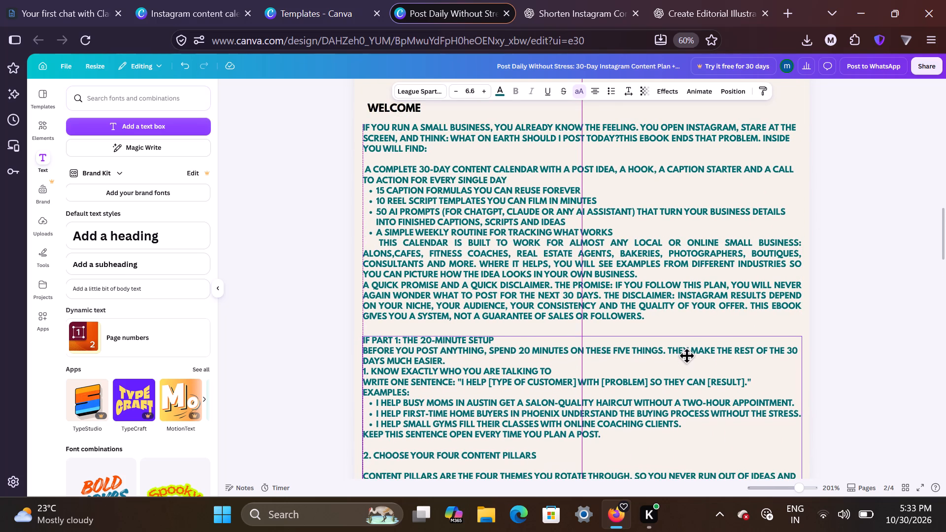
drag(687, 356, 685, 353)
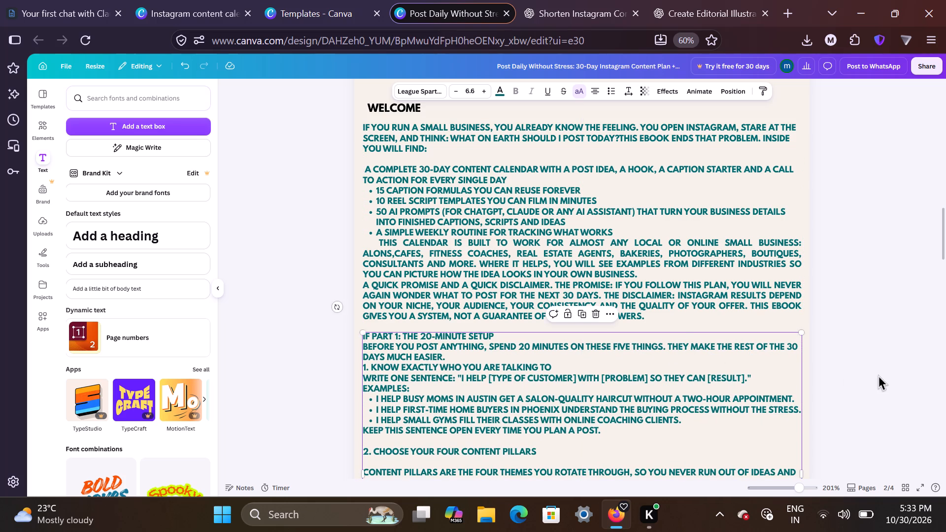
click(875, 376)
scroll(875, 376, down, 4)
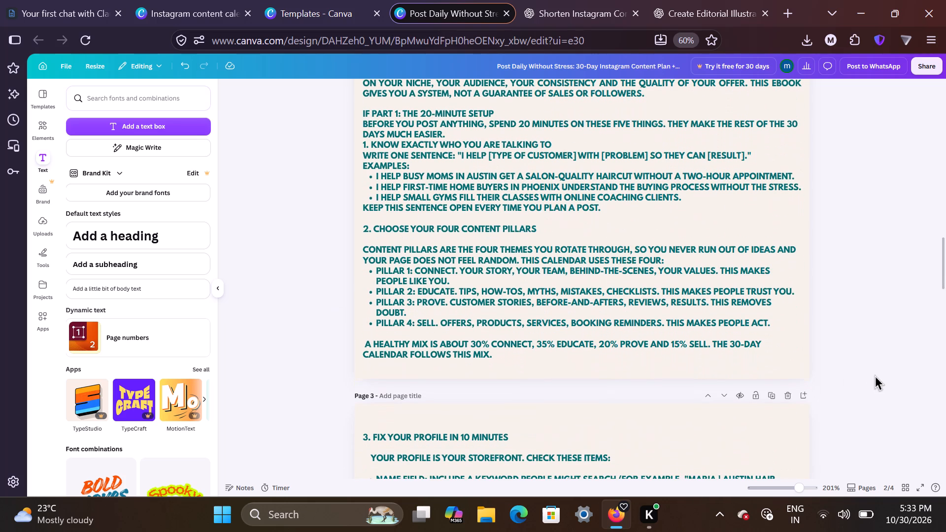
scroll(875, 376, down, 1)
Add a blank line between "to action for every single day" and the "15 caption formulas" bullet in the Welcome text.
scroll(875, 376, up, 2)
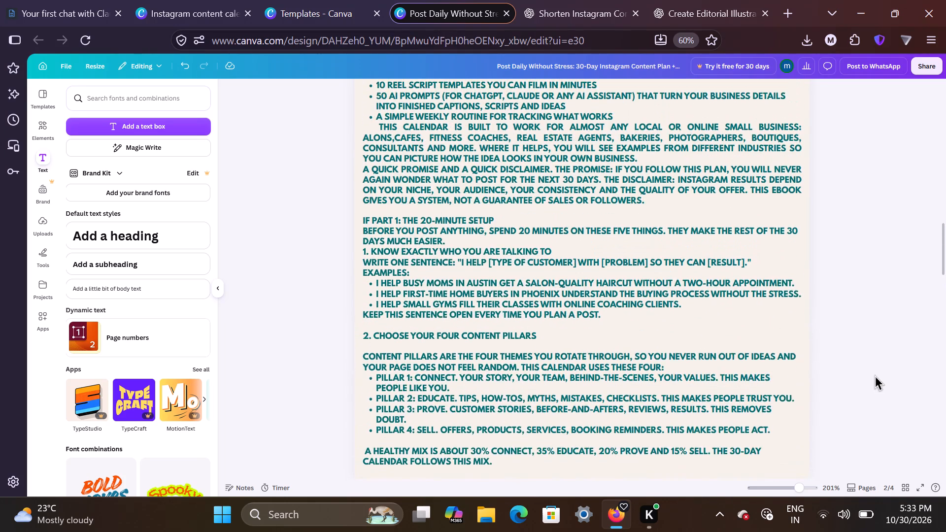
scroll(875, 376, up, 1)
click(656, 249)
scroll(656, 249, up, 1)
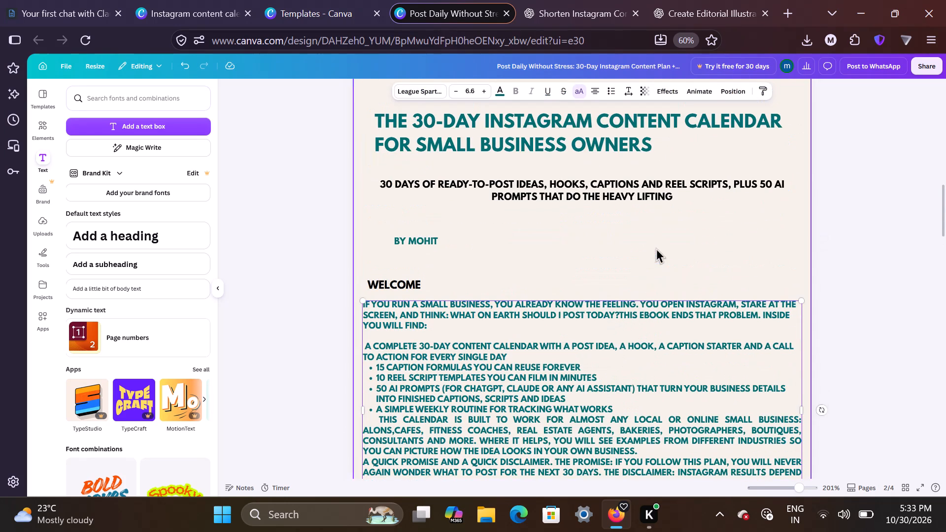
click(509, 357)
click(509, 357)
key(Return)
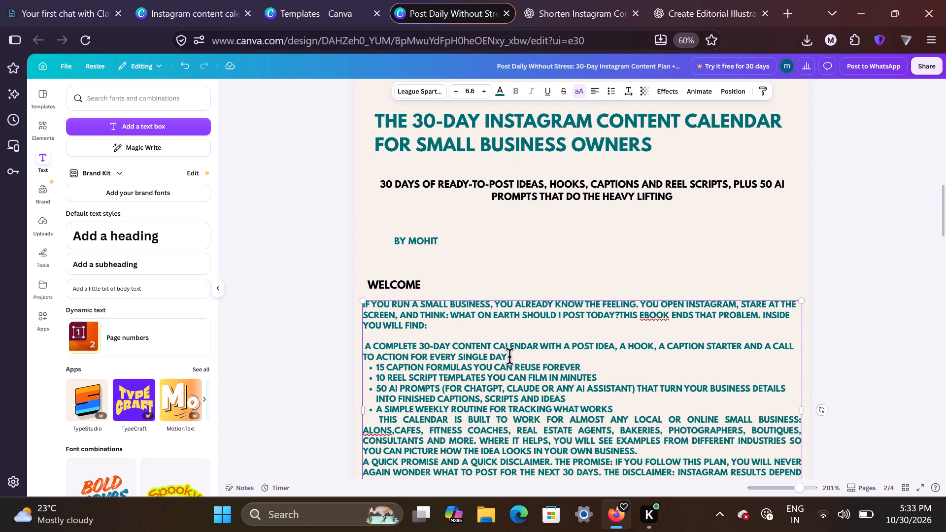
Remove the leading spaces from the "This calendar is built" paragraph and separate it from the bullets above with an unbulleted blank line.
scroll(509, 357, down, 1)
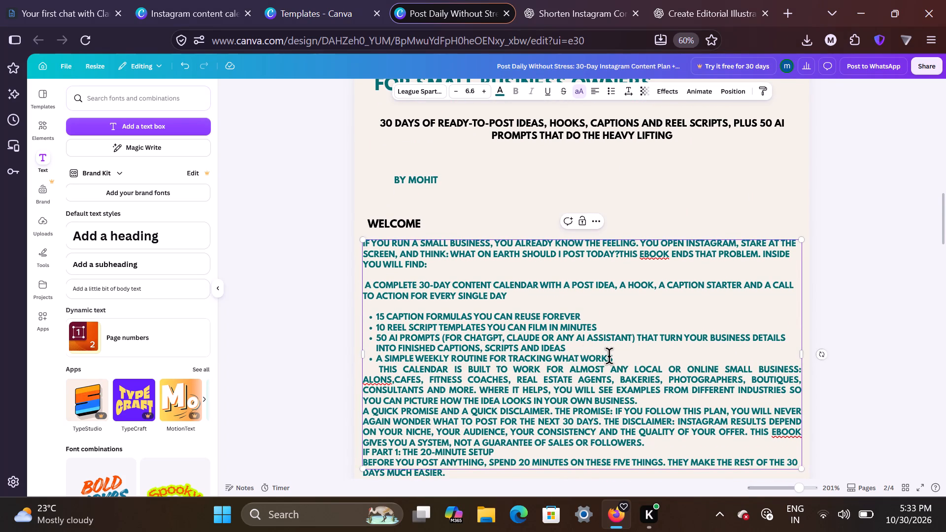
click(626, 359)
key(Return)
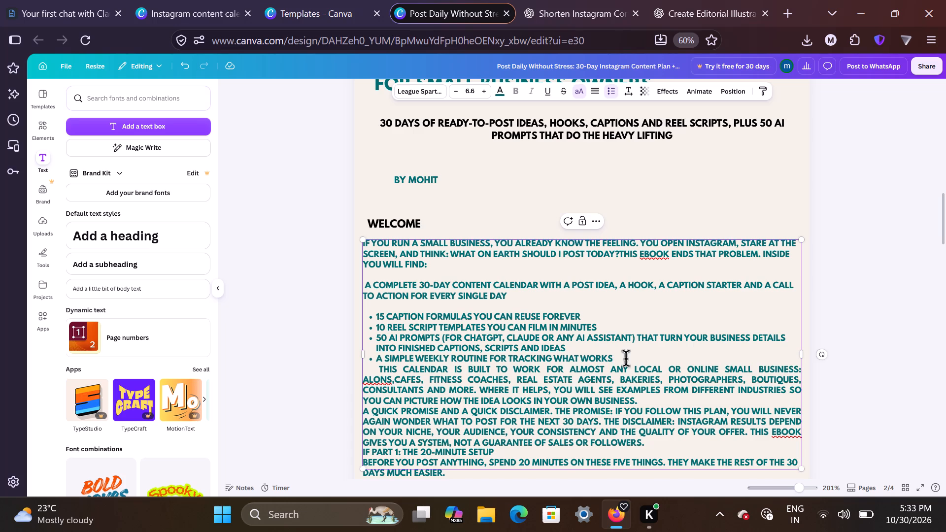
key(BackSpace)
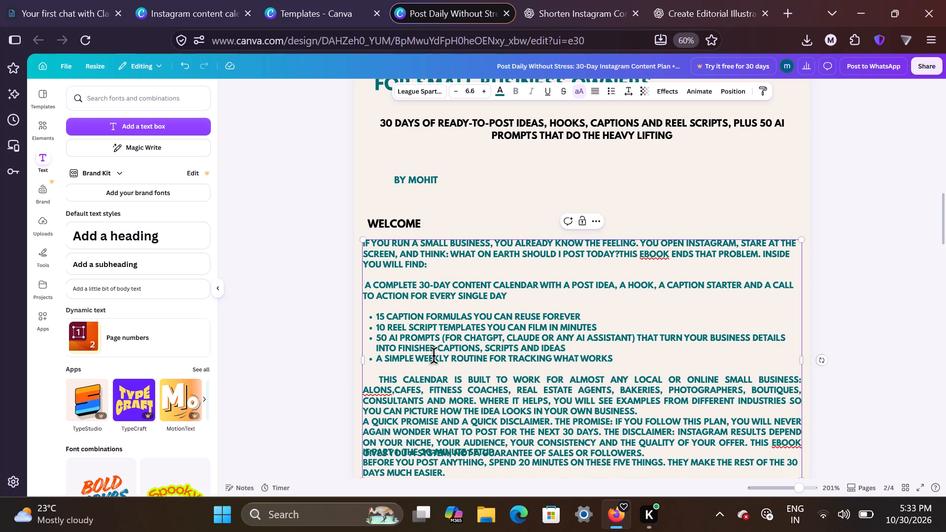
click(380, 375)
key(BackSpace)
key(BackSpace)
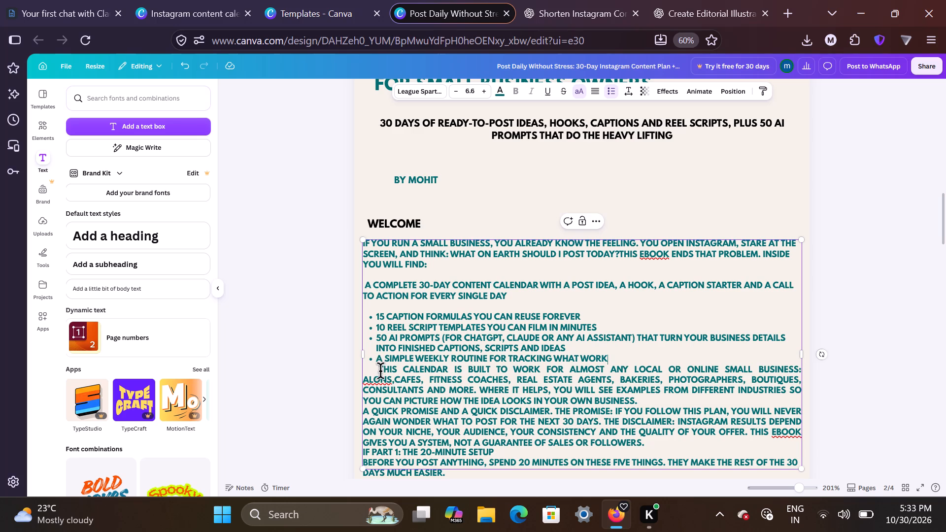
click(378, 370)
key(BackSpace)
key(BackSpace)
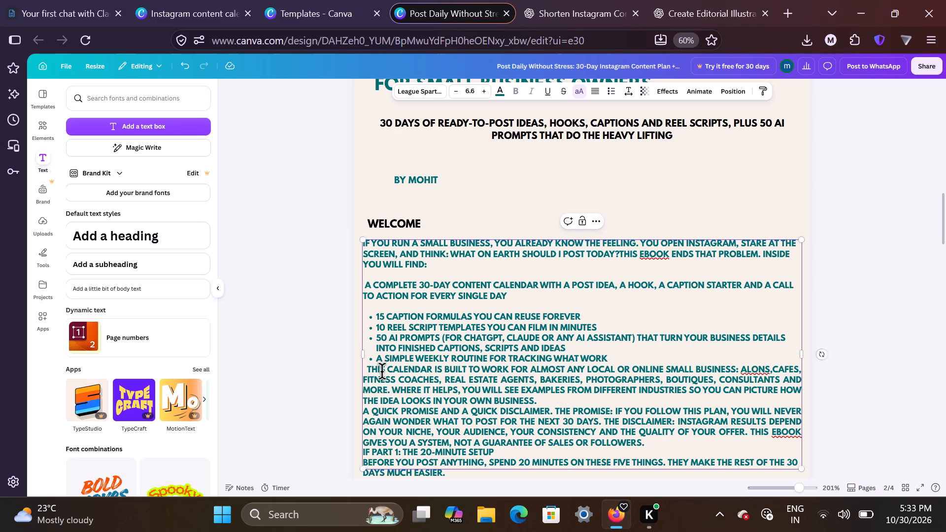
key(BackSpace)
key(Return)
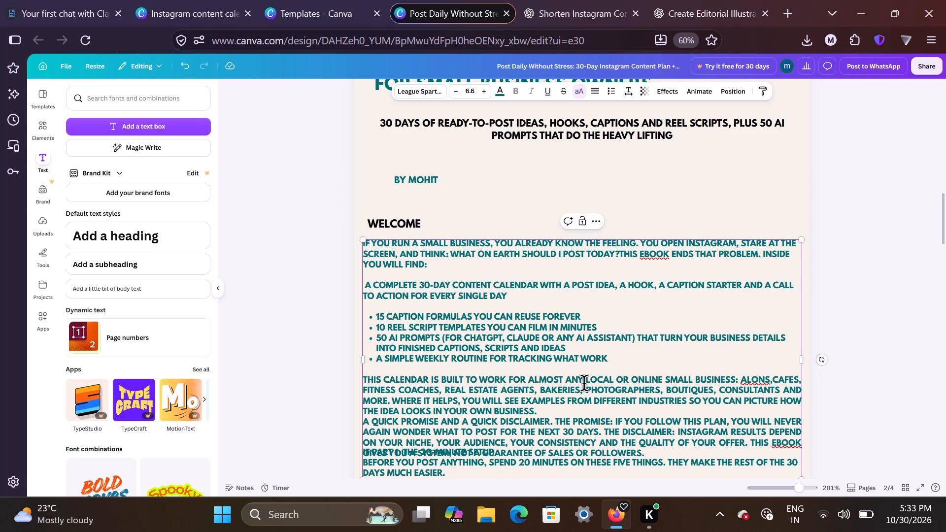
Add a blank line above the "A quick promise and a quick disclaimer" paragraph.
click(549, 408)
key(Return)
Delete the overlapping "If Part 1: The 20-minute setup" text box from page 2.
scroll(549, 408, down, 1)
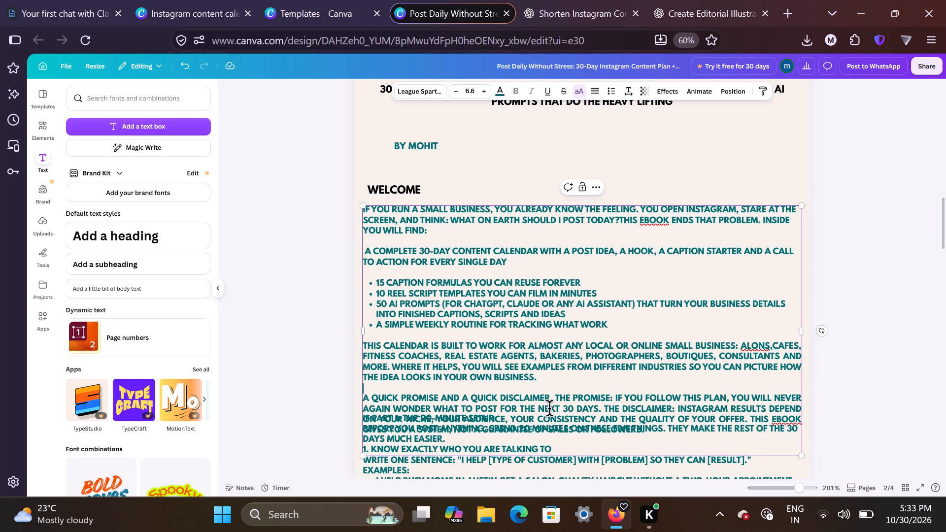
click(508, 433)
click(862, 410)
click(562, 425)
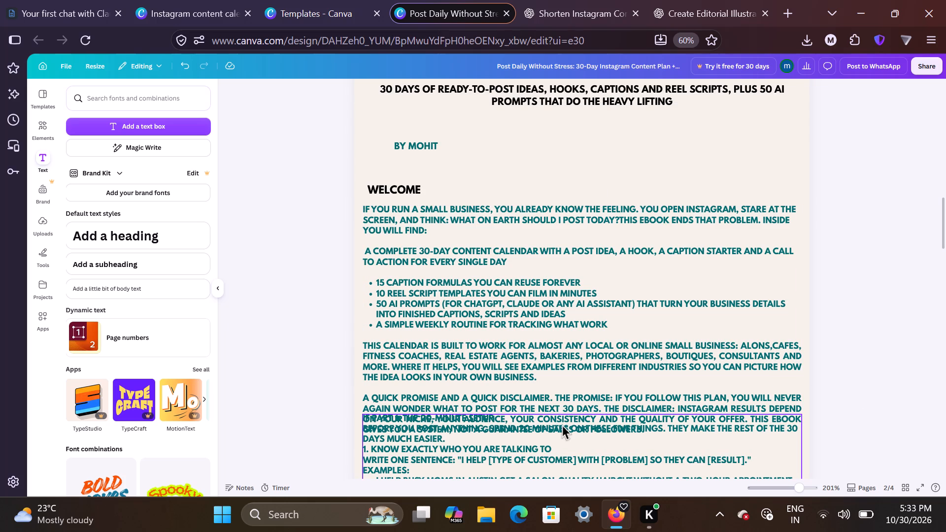
key(Delete)
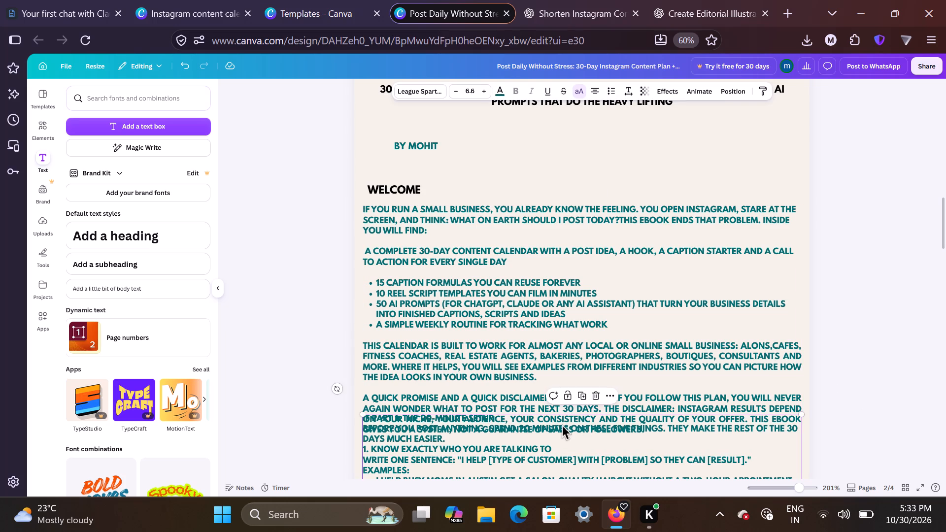
click(842, 446)
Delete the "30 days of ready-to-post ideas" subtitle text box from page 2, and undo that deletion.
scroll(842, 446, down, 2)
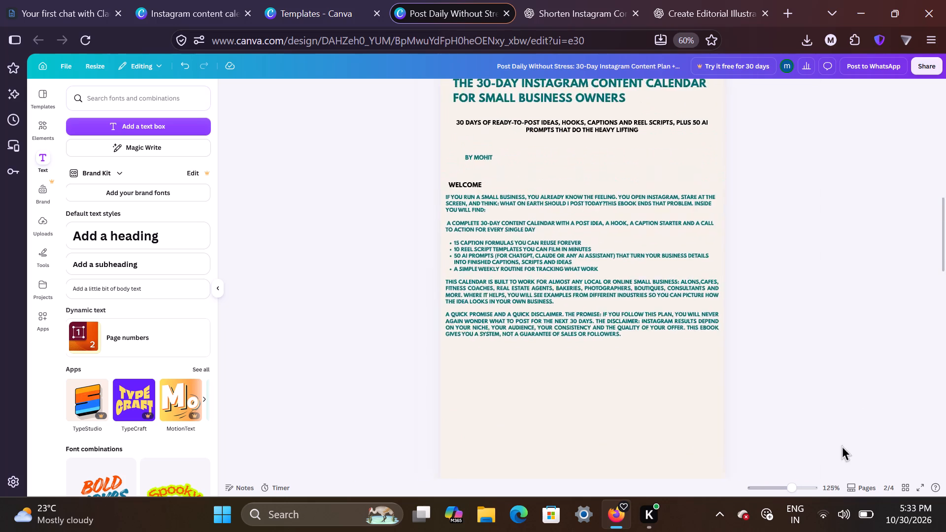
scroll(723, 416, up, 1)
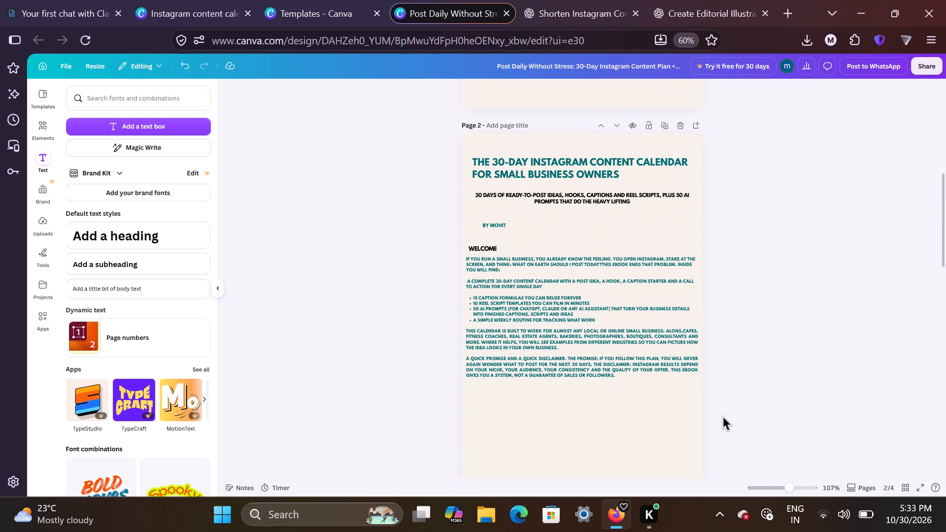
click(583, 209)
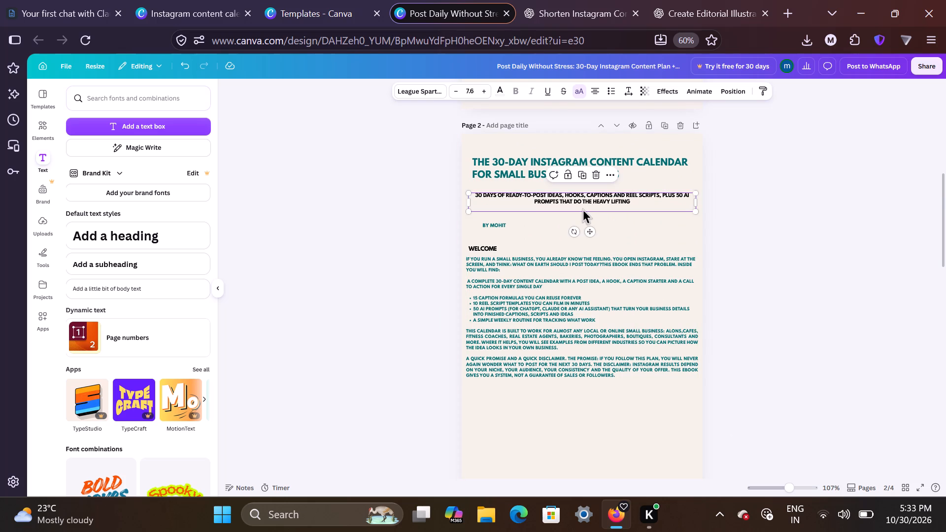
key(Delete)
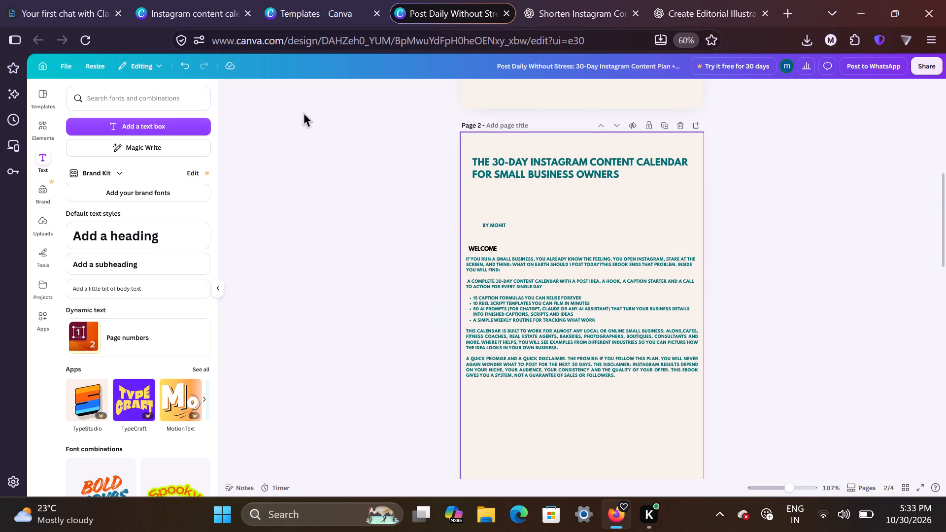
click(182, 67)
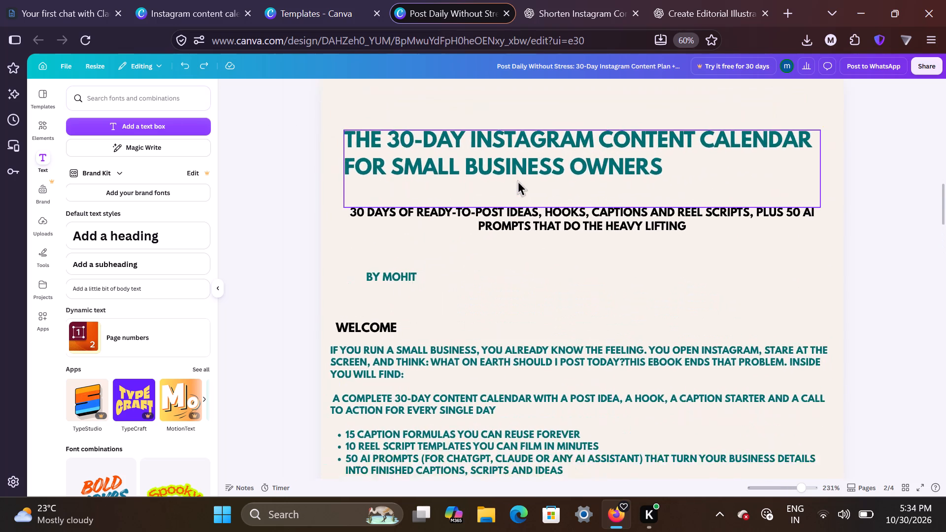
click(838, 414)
Review the text and layout of pages 2 to 4, from the Welcome section through the Day 12 entry.
scroll(838, 414, down, 4)
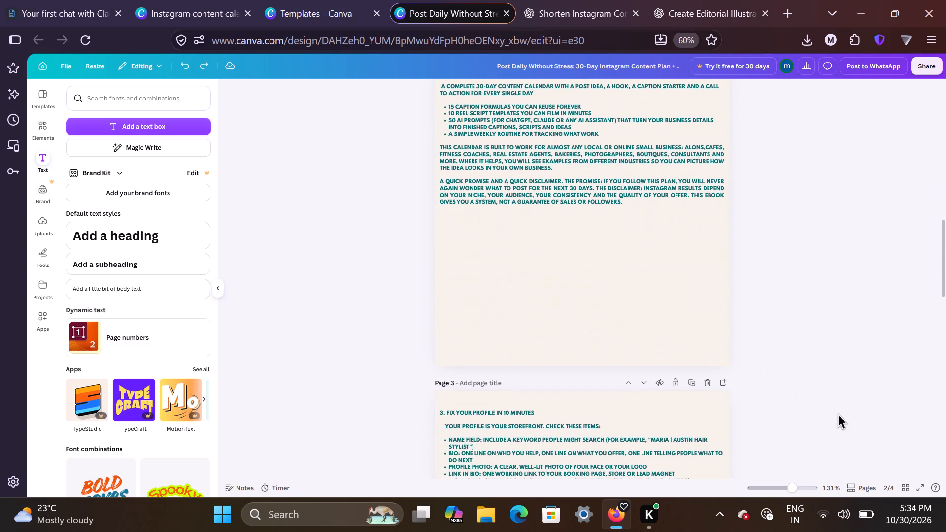
scroll(838, 414, down, 3)
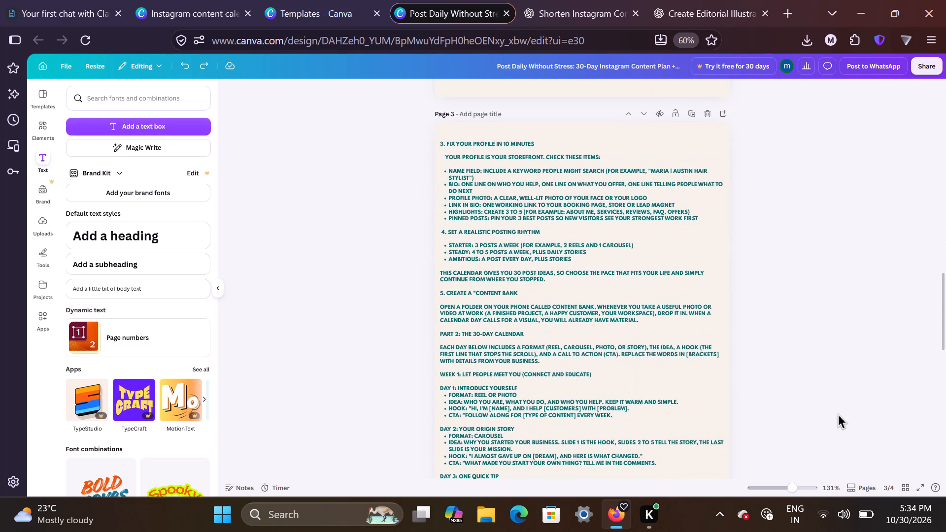
scroll(838, 414, down, 7)
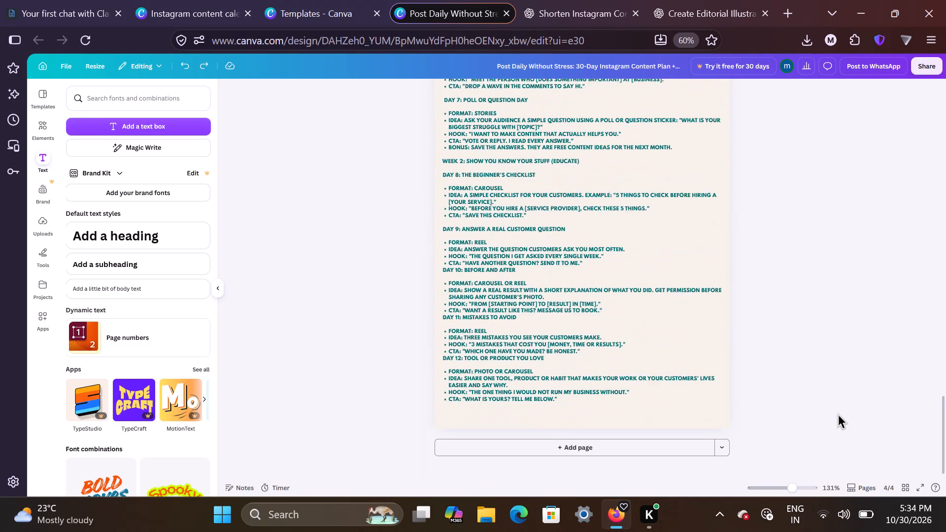
scroll(838, 414, down, 1)
scroll(838, 414, up, 5)
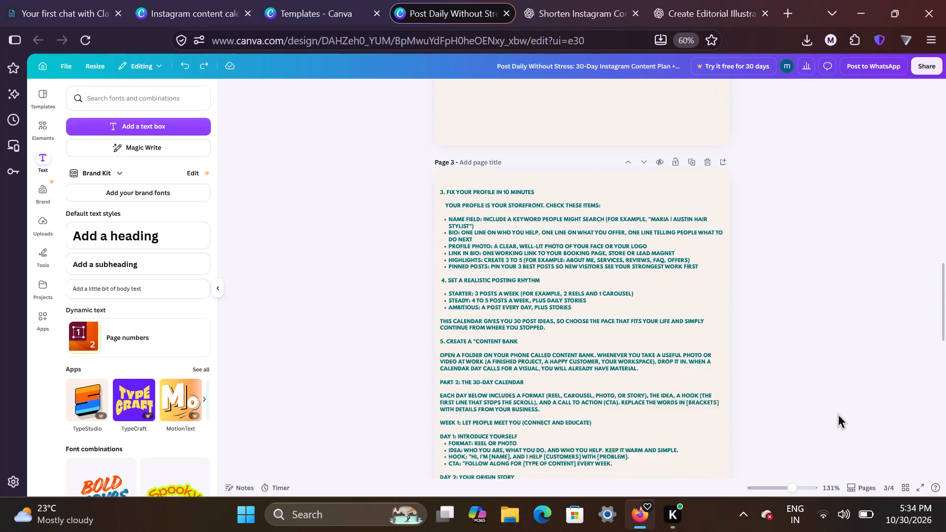
scroll(838, 414, up, 4)
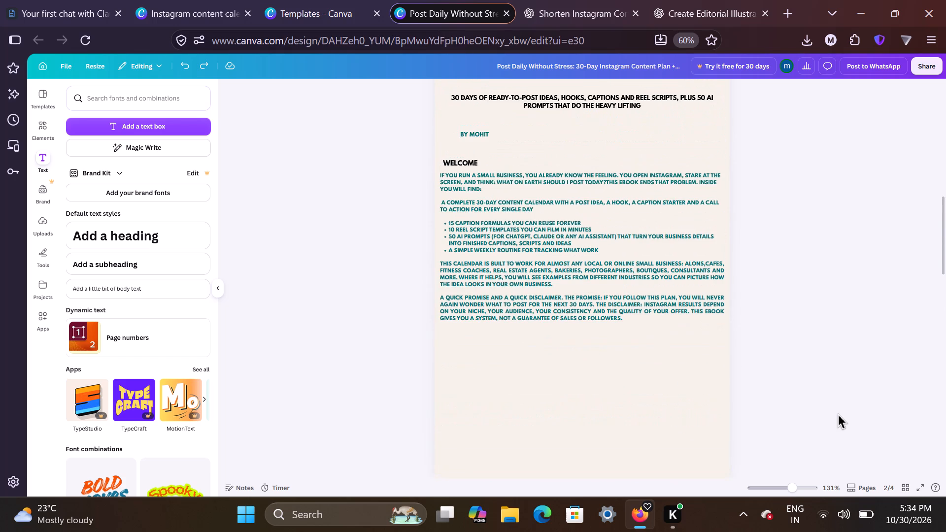
scroll(838, 414, up, 1)
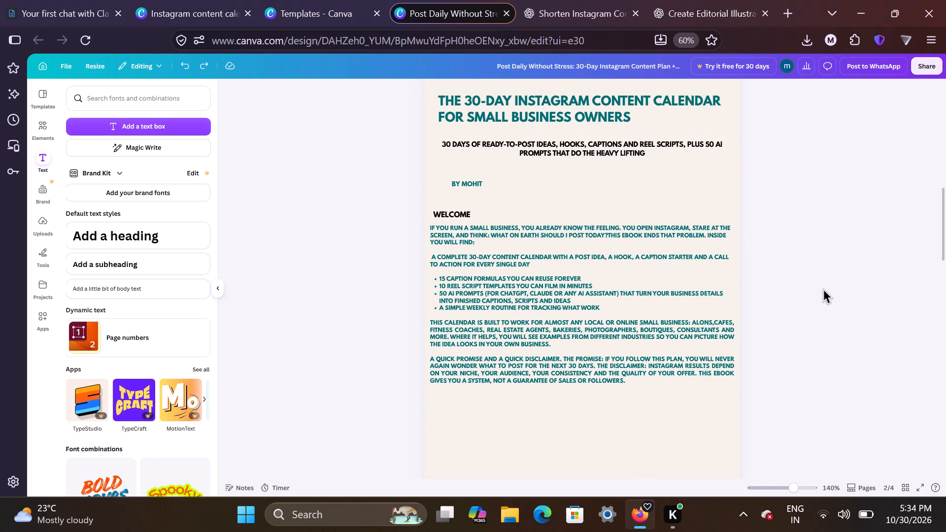
scroll(823, 289, down, 8)
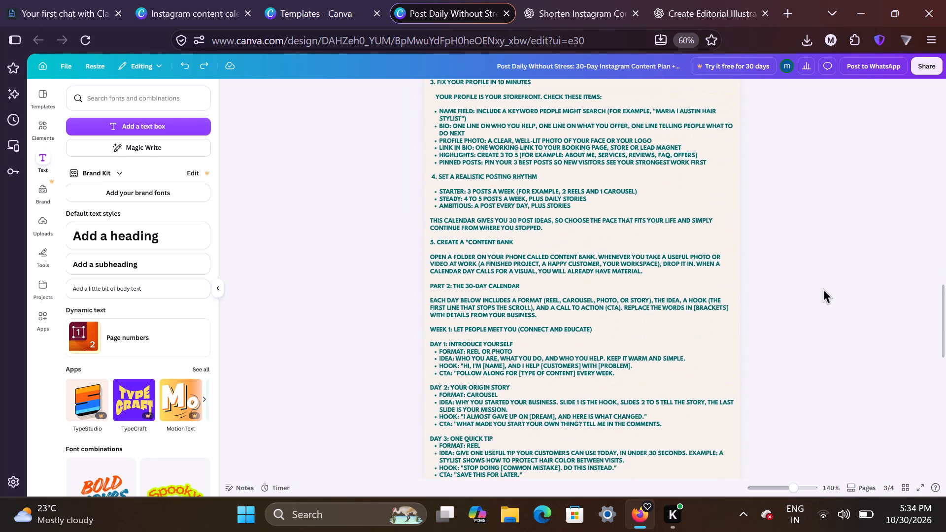
scroll(823, 289, down, 5)
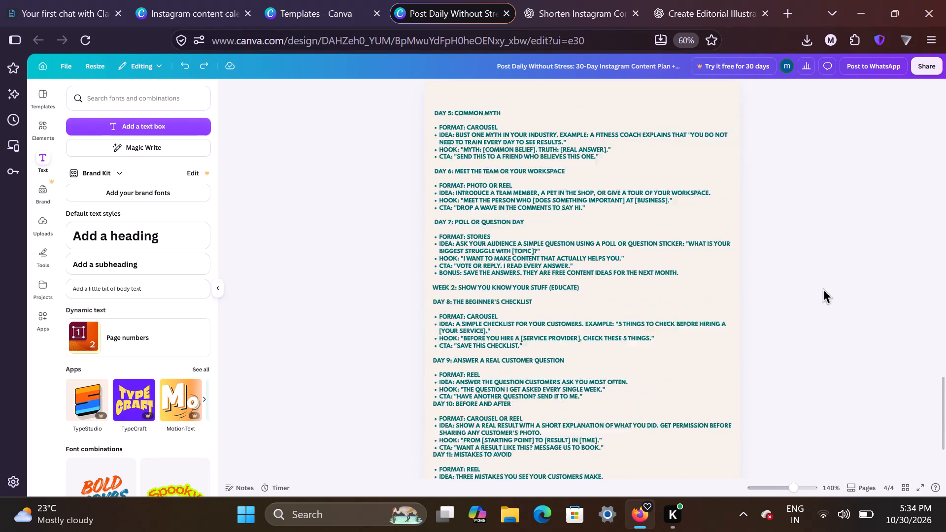
scroll(823, 289, down, 1)
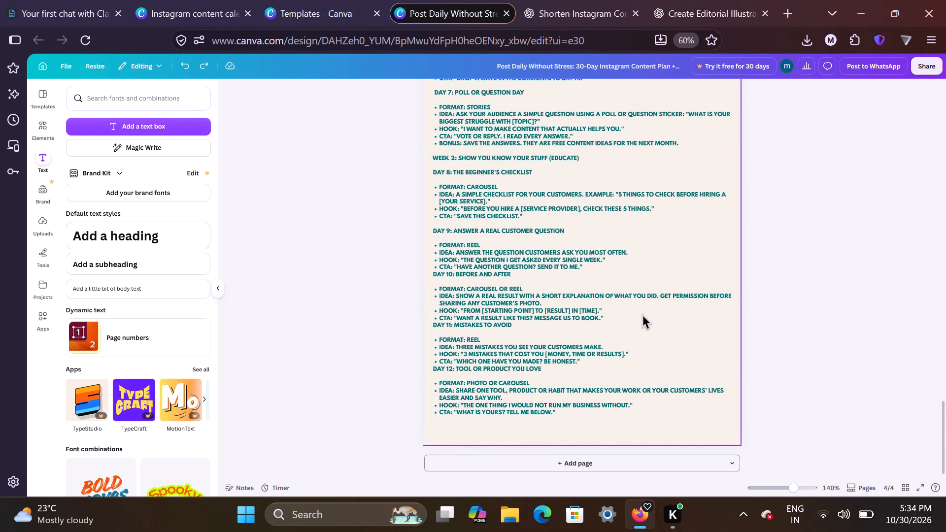
scroll(642, 315, up, 2)
scroll(642, 315, right, 1)
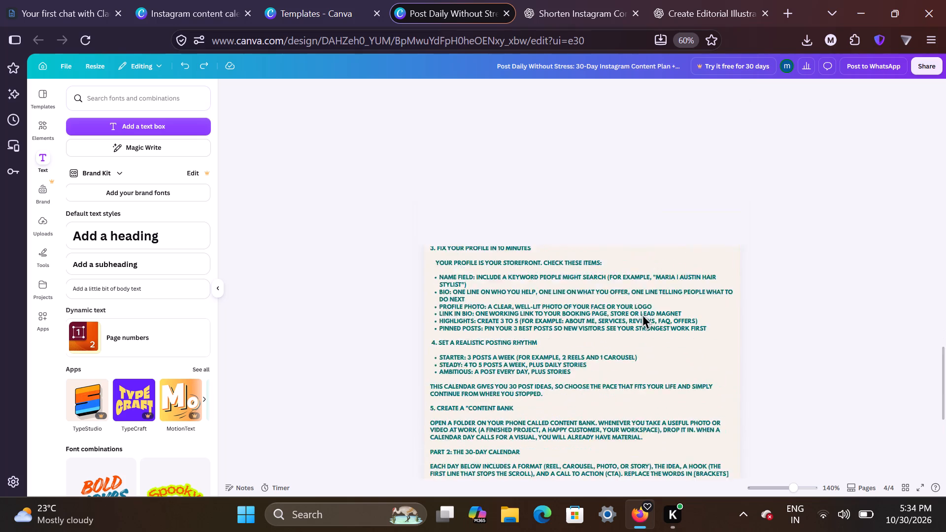
scroll(642, 315, up, 14)
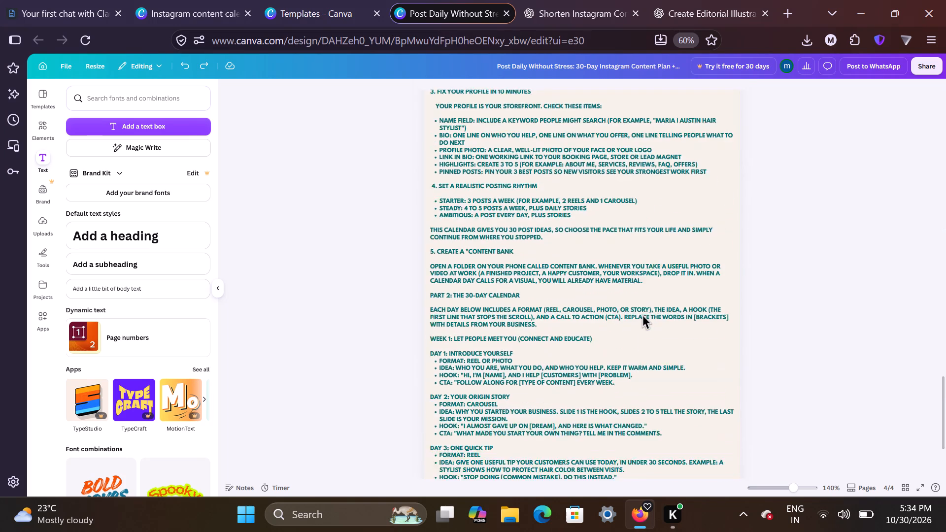